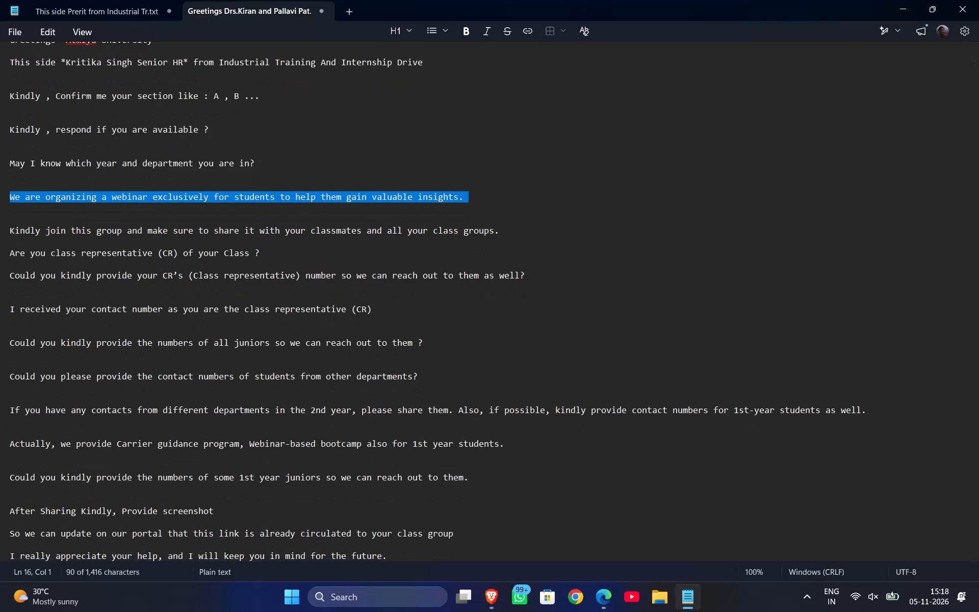
# Select the whole line asking students to join this group and share it with their classmates and all class groups.
pyautogui.scroll(2, 13, 545)
pyautogui.click(0, 250)
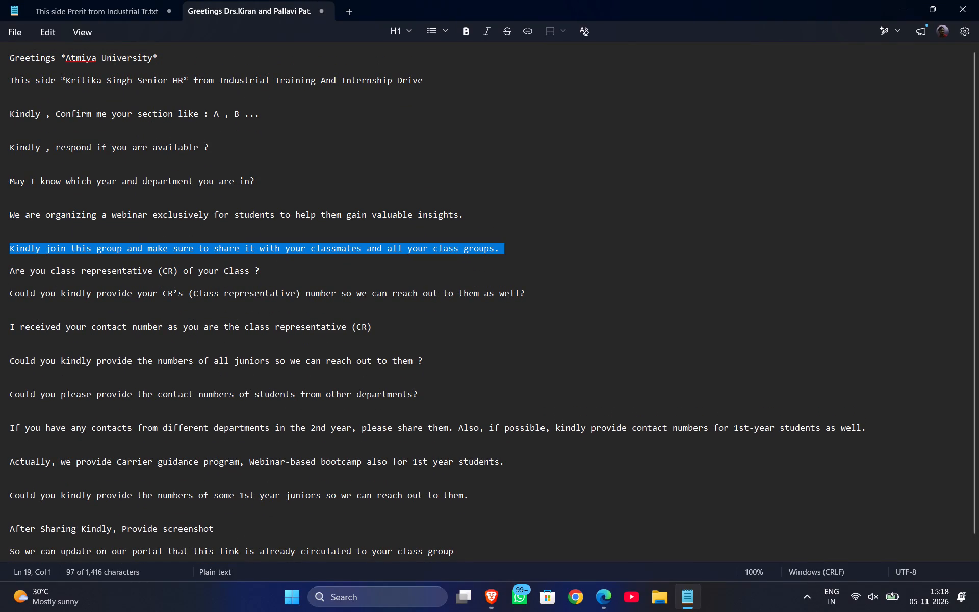
# Switch to the other open text file, which holds the Industrial Training and Internship Drive introduction messages.
pyautogui.click(105, 7)
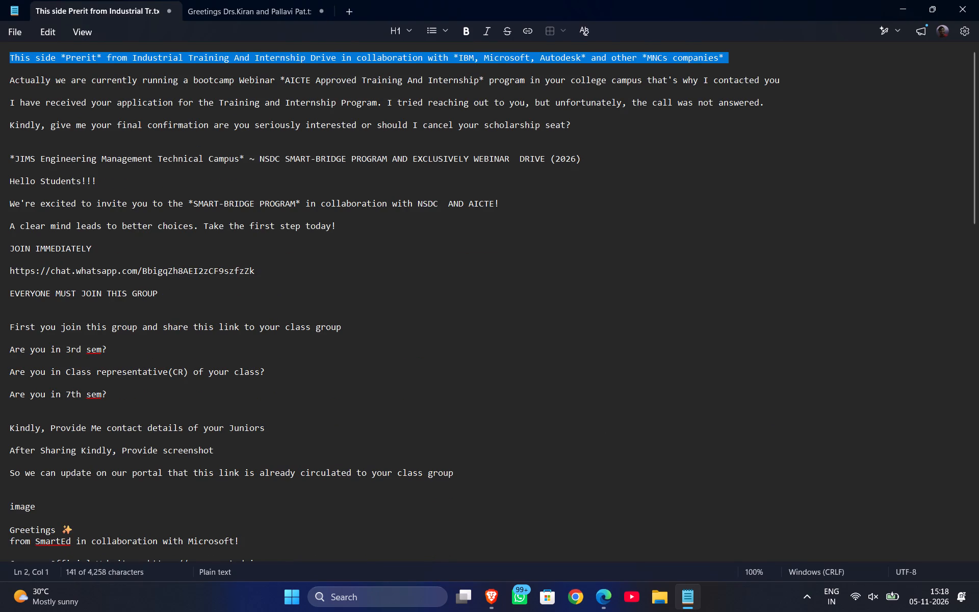
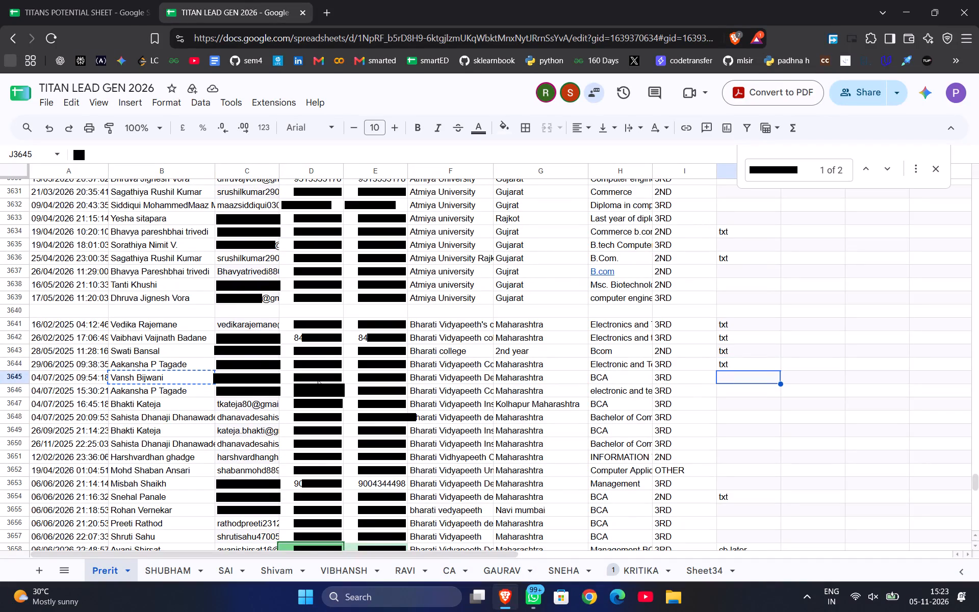
# Mark the lead in row 3645 as txt in status column J.
pyautogui.write('tx')
pyautogui.press('Return')
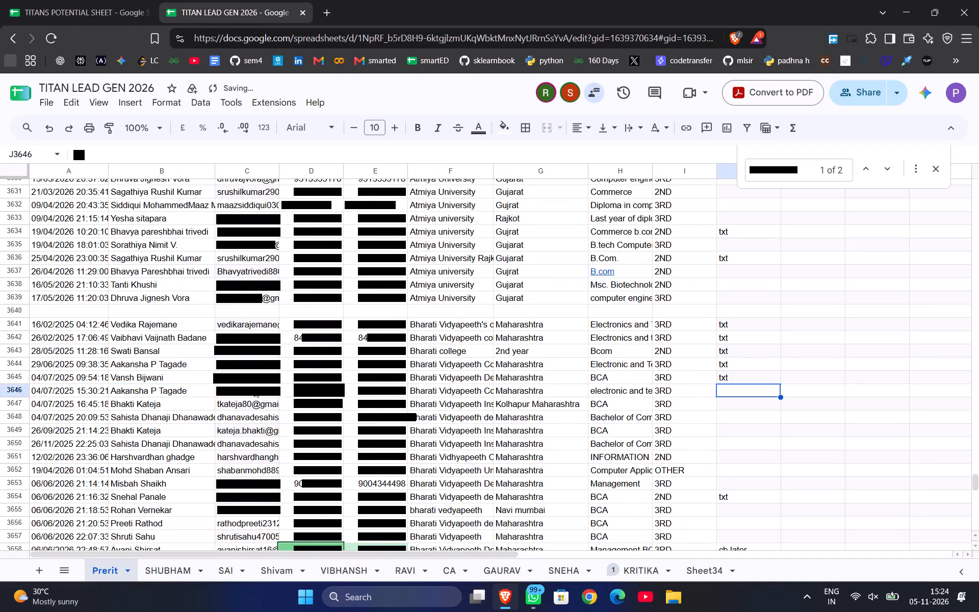
# Search the sheet for the contact number in column D of row 3646 to check for duplicate entries.
pyautogui.click(296, 389)
pyautogui.hotkey('ctrl', 'c')
pyautogui.hotkey('ctrl', 'f')
pyautogui.hotkey('ctrl', 'v')
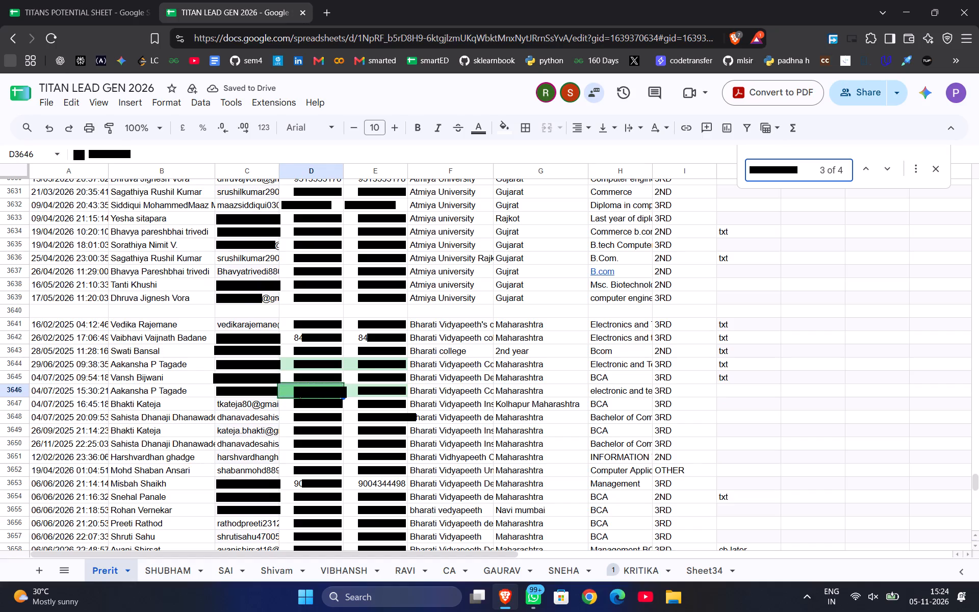
# Mark the lead in row 3646 as rep in status column J.
pyautogui.click(736, 391)
pyautogui.write('re')
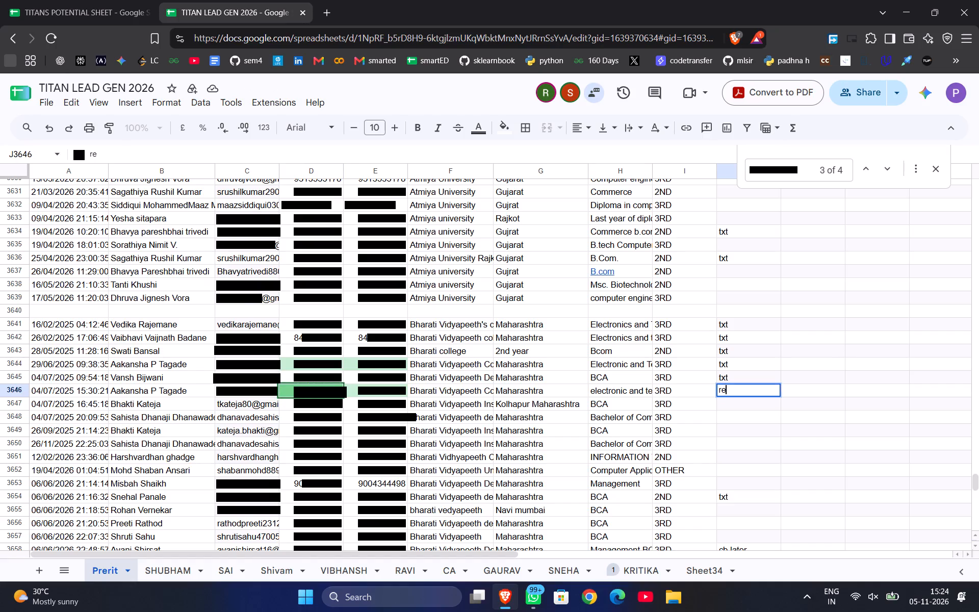
pyautogui.press('Return')
pyautogui.press('Up')
pyautogui.press('Return')
pyautogui.press('p')
pyautogui.press('Return')
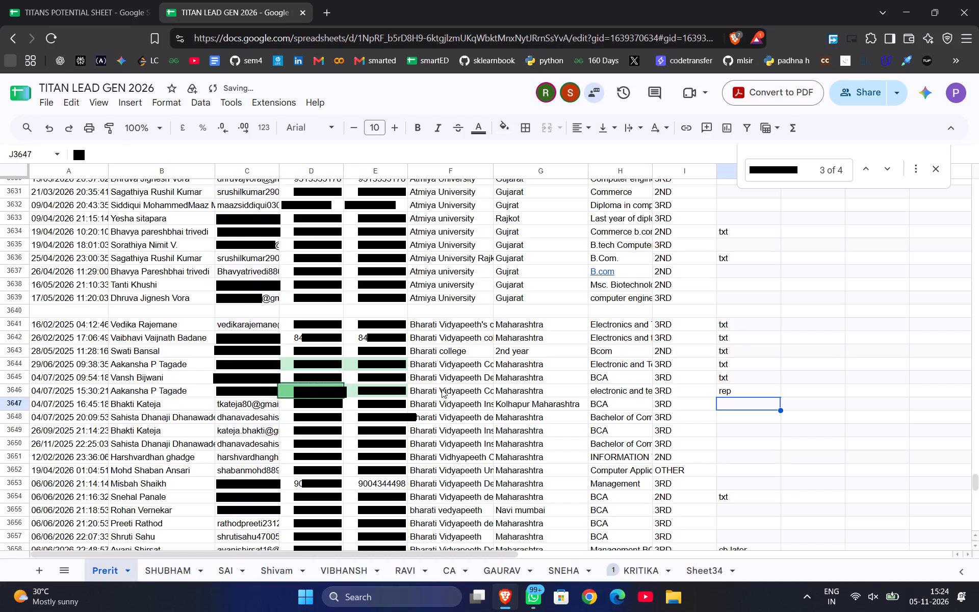
# Copy the contact number in column D of row 3647.
pyautogui.tripleClick(330, 402)
pyautogui.hotkey('ctrl', 'c')
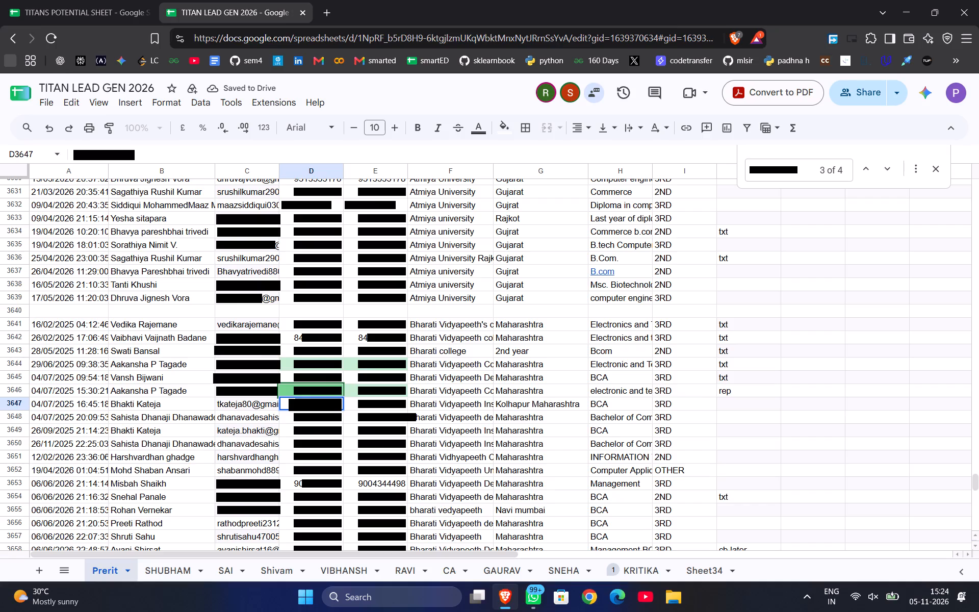
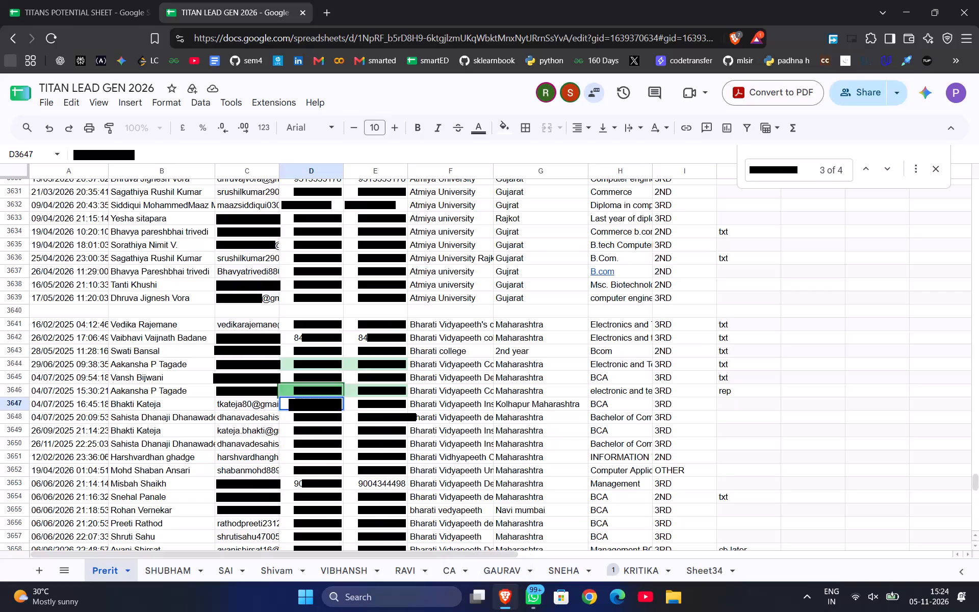
# Mark the lead in row 3649 as rep in status column J.
pyautogui.click(733, 435)
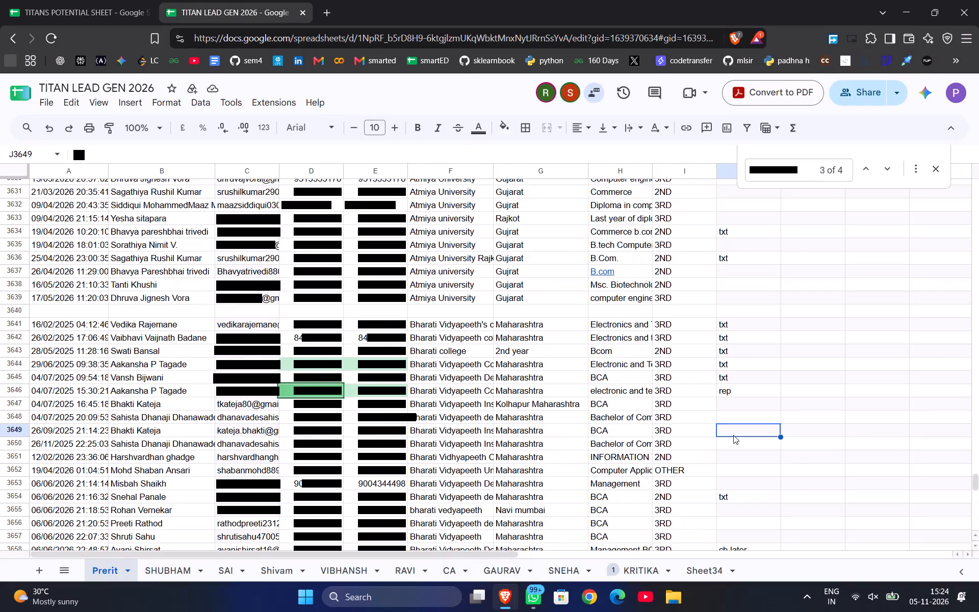
pyautogui.write('re')
pyautogui.press('p')
pyautogui.press('Up')
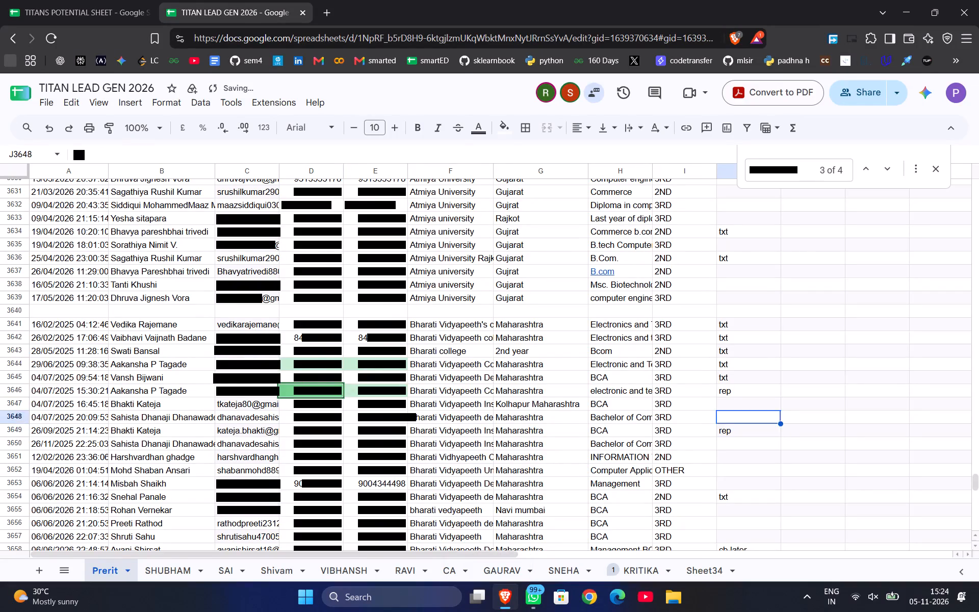
pyautogui.press('Up')
# Search the sheet for the contact number in column D of row 3662 to check for duplicate entries.
pyautogui.scroll(-1, 459, 433)
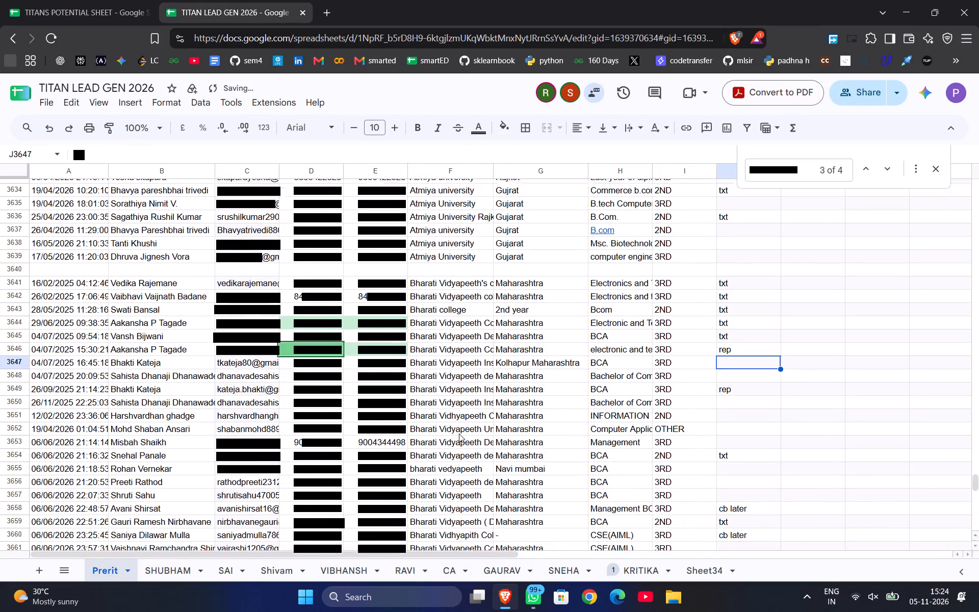
pyautogui.rightClick(459, 433)
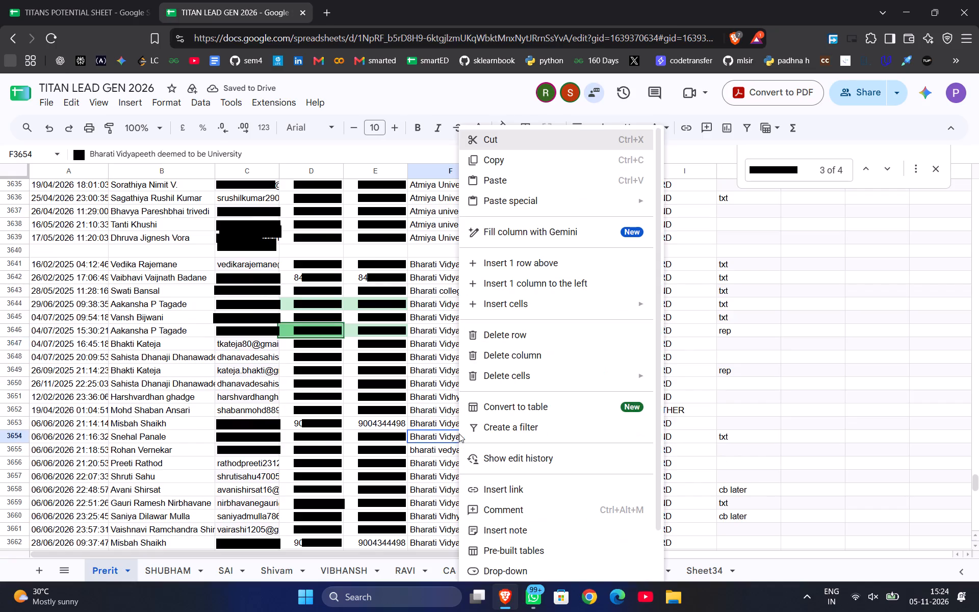
pyautogui.click(339, 455)
pyautogui.scroll(-2, 339, 455)
pyautogui.scroll(1, 339, 455)
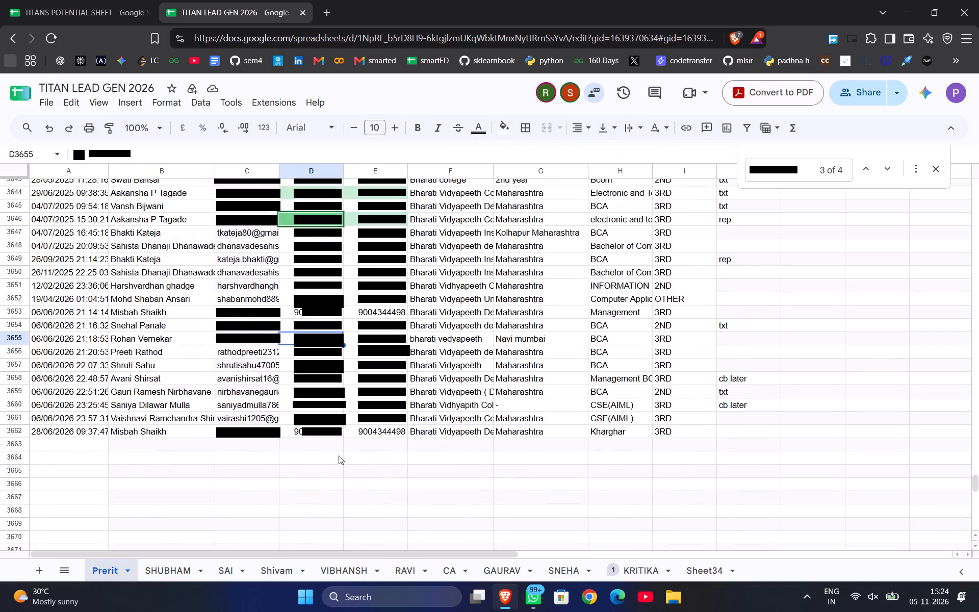
pyautogui.click(323, 452)
pyautogui.hotkey('ctrl', 'c')
pyautogui.hotkey('ctrl', 'f')
pyautogui.hotkey('ctrl', 'v')
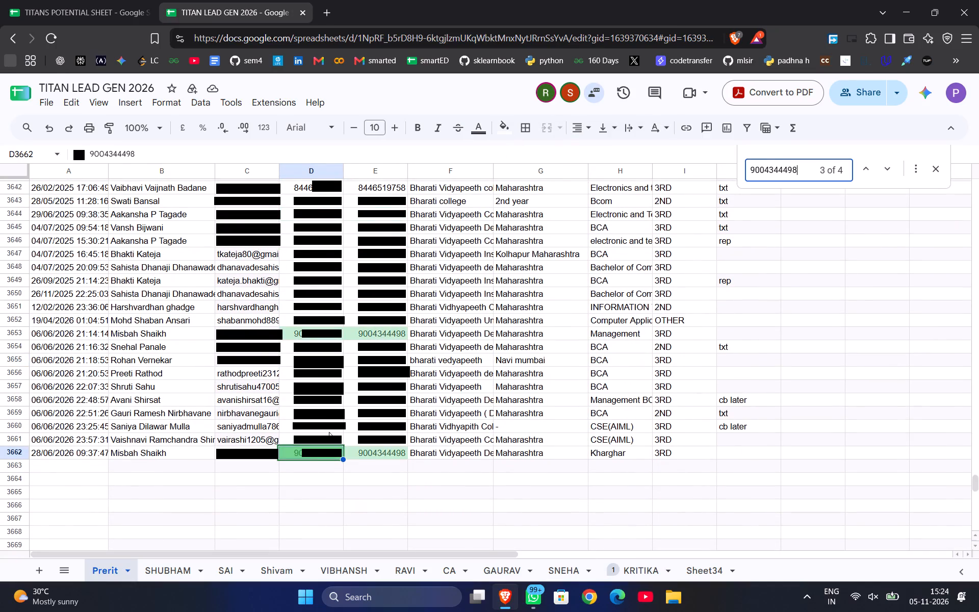
# Mark the lead in row 3662 as rep in status column J.
pyautogui.click(732, 448)
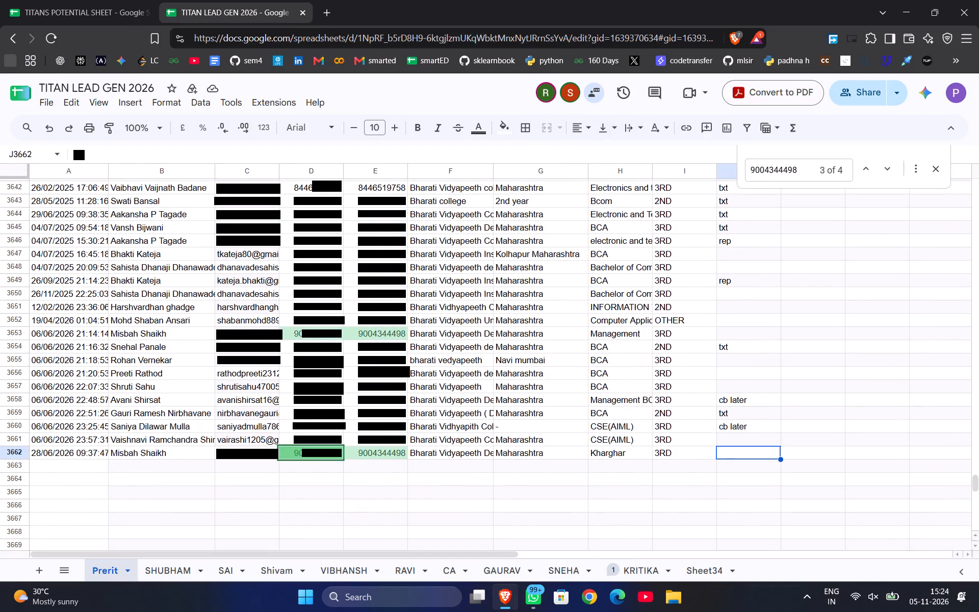
pyautogui.write('rep')
pyautogui.press('Up')
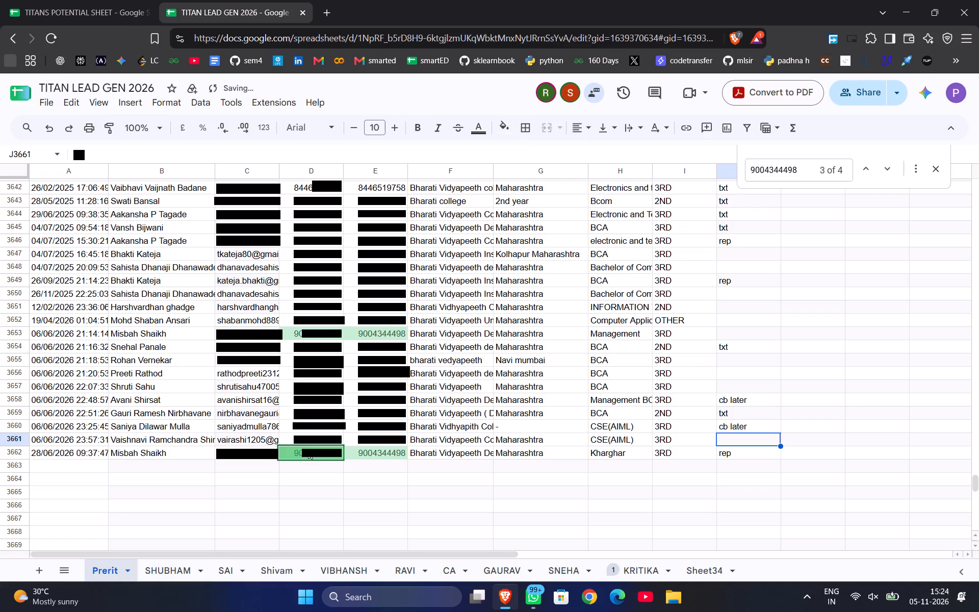
# Search the sheet for the column D contact numbers of rows 3661 and 3660, one at a time, to check for duplicates.
pyautogui.click(311, 436)
pyautogui.hotkey('ctrl', 'c')
pyautogui.hotkey('ctrl', 'f')
pyautogui.hotkey('ctrl', 'v')
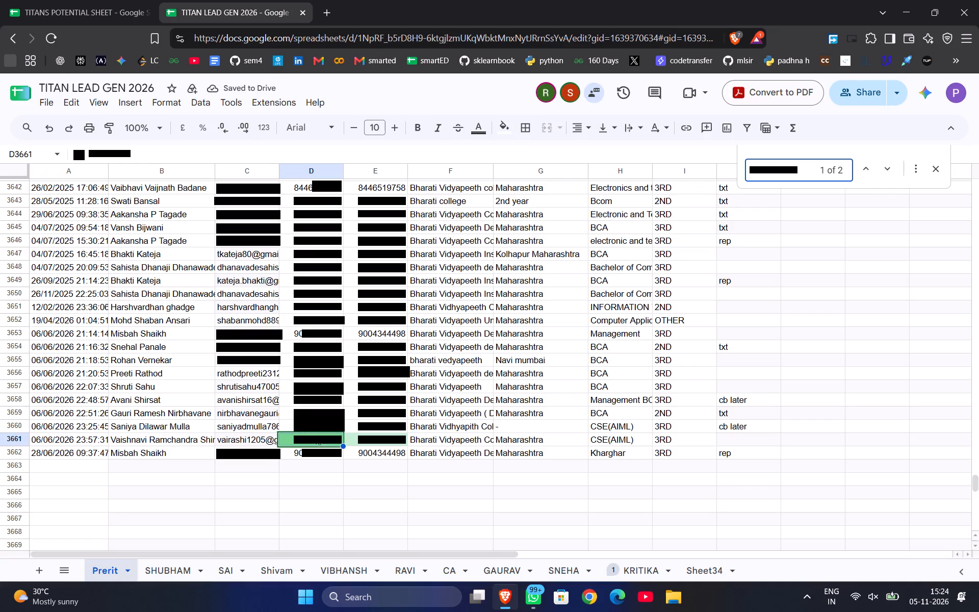
pyautogui.click(314, 419)
pyautogui.keyDown('ctrl'); pyautogui.click(313, 425); pyautogui.keyUp('ctrl')
pyautogui.hotkey('ctrl', 'c')
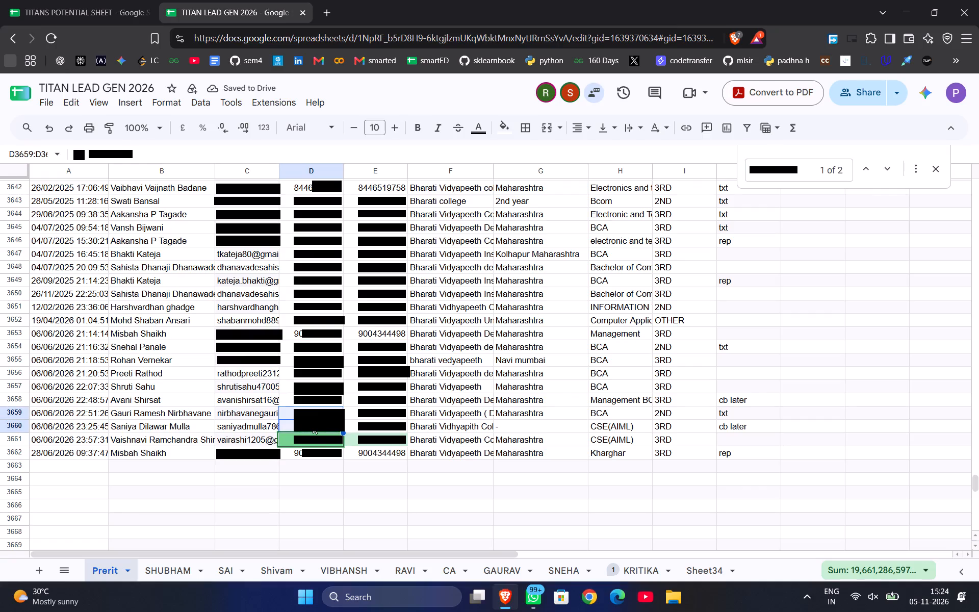
pyautogui.hotkey('ctrl', 'f')
pyautogui.hotkey('ctrl', 'v')
pyautogui.click(313, 425)
pyautogui.hotkey('ctrl', 'c')
pyautogui.hotkey('ctrl', 'f')
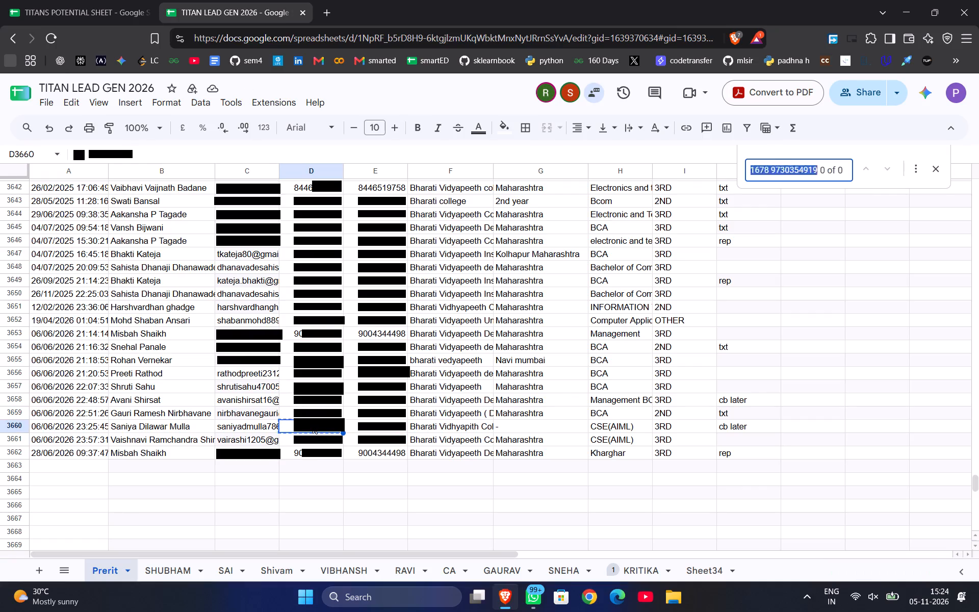
pyautogui.hotkey('ctrl', 'v')
# Search the sheet for the column D contact numbers of rows 3659, 3658 and 3657 individually to check for duplicates.
pyautogui.click(314, 415)
pyautogui.hotkey('ctrl', 'c')
pyautogui.hotkey('ctrl', 'f')
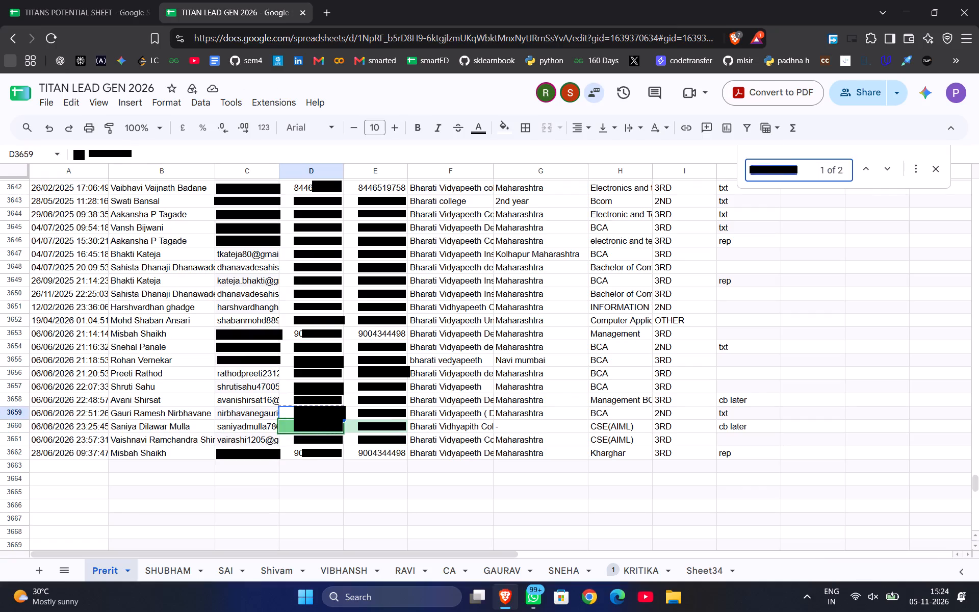
pyautogui.hotkey('ctrl', 'v')
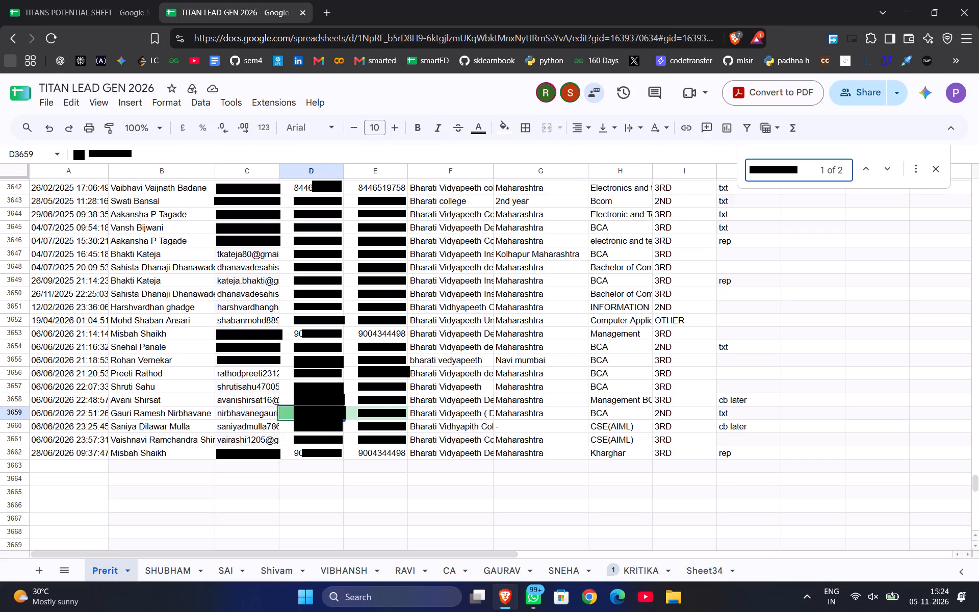
pyautogui.click(315, 396)
pyautogui.hotkey('ctrl', 'c')
pyautogui.hotkey('ctrl', 'f')
pyautogui.hotkey('ctrl', 'v')
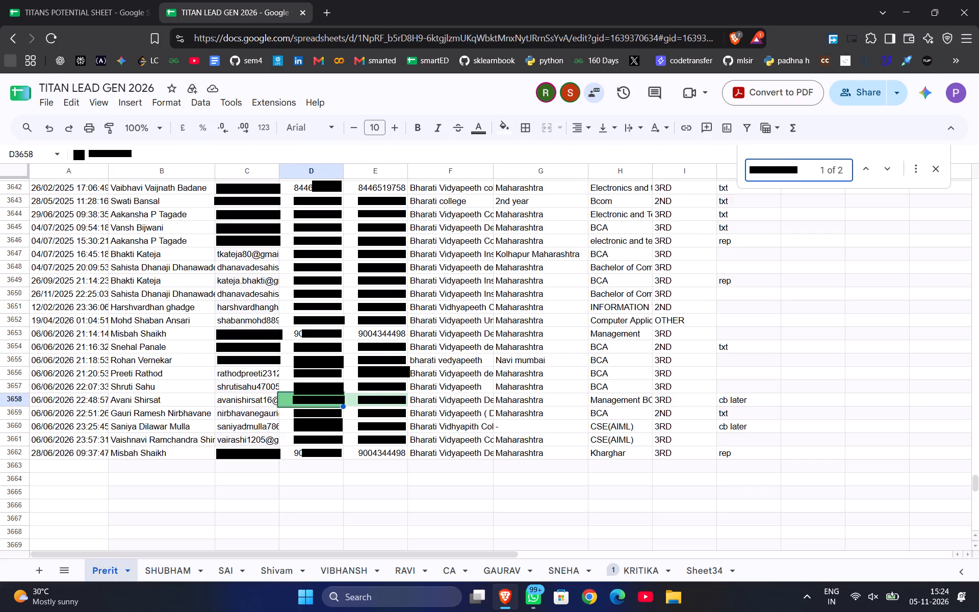
pyautogui.click(314, 385)
pyautogui.hotkey('ctrl', 'c')
pyautogui.hotkey('ctrl', 'f')
pyautogui.hotkey('ctrl', 'v')
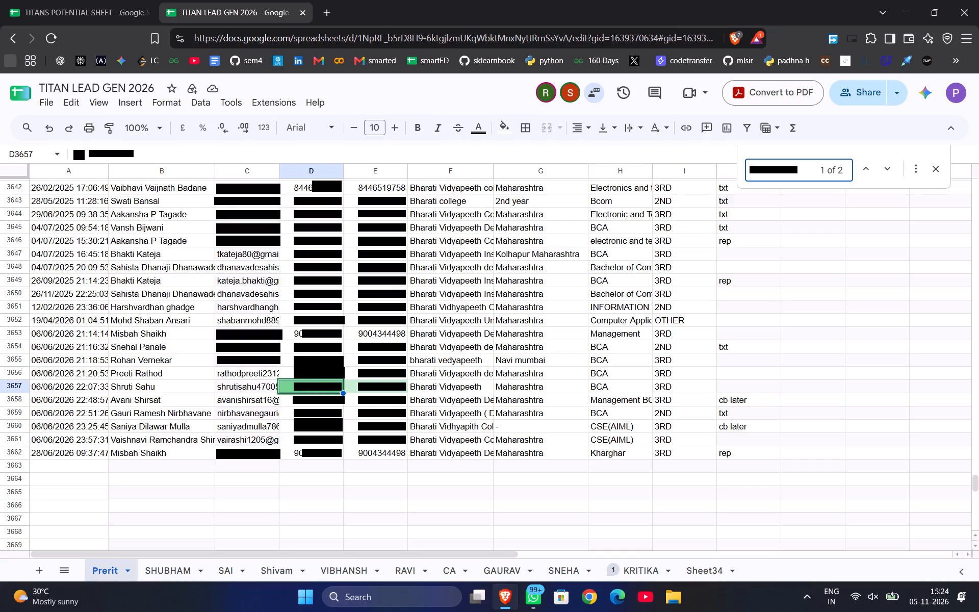
# Search the sheet for the column D contact numbers of rows 3656, 3655 and 3654 individually to check for duplicates.
pyautogui.click(315, 370)
pyautogui.hotkey('ctrl', 'c')
pyautogui.hotkey('ctrl', 'f')
pyautogui.hotkey('ctrl', 'v')
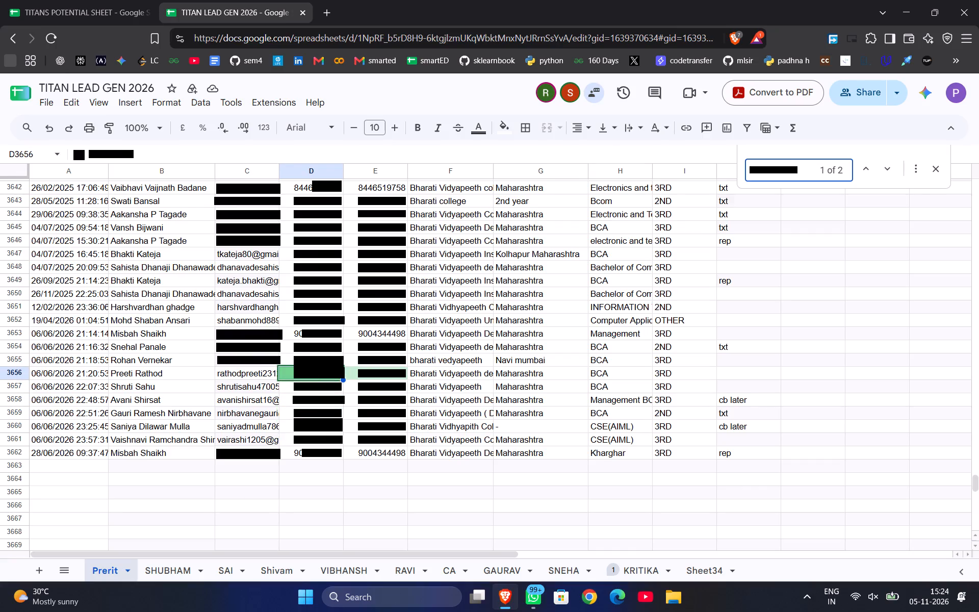
pyautogui.click(315, 360)
pyautogui.hotkey('ctrl', 'c')
pyautogui.hotkey('ctrl', 'f')
pyautogui.hotkey('ctrl', 'v')
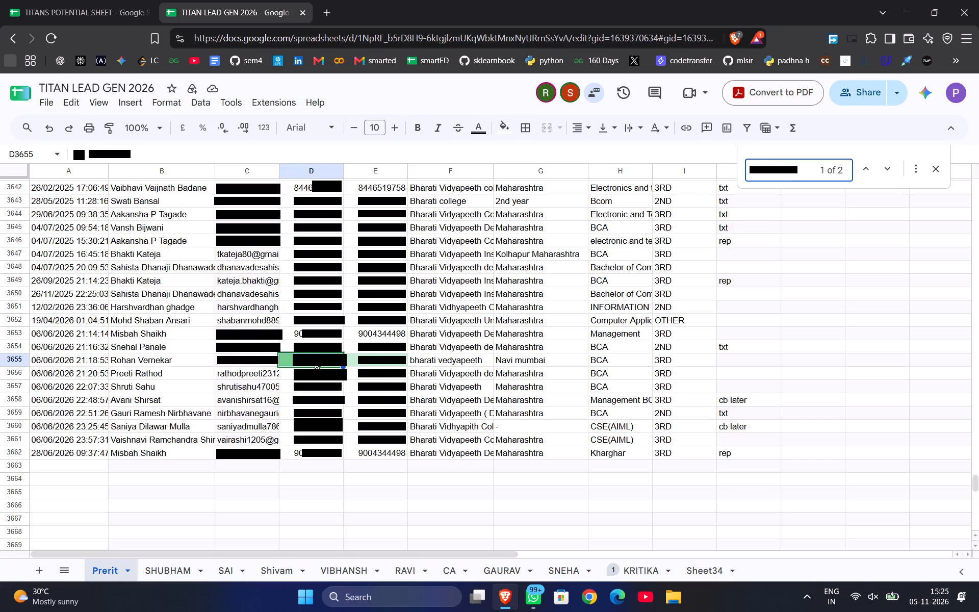
pyautogui.click(315, 347)
pyautogui.hotkey('ctrl', 'c')
pyautogui.hotkey('ctrl', 'f')
pyautogui.hotkey('ctrl', 'v')
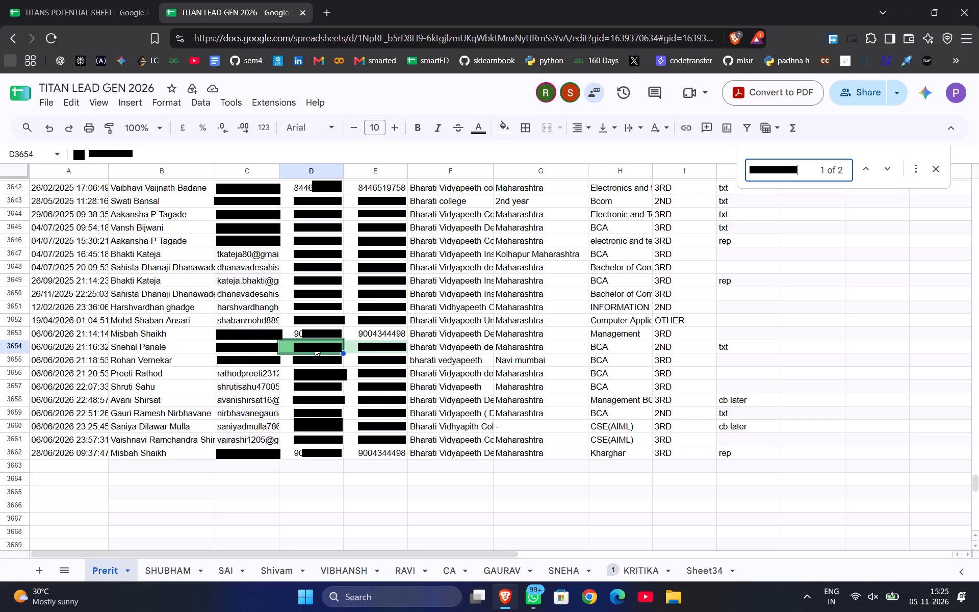
# Search the sheet for the column D contact numbers of rows 3653 and 3652, one at a time, to check for duplicates.
pyautogui.click(318, 333)
pyautogui.hotkey('ctrl', 'c')
pyautogui.hotkey('ctrl', 'f')
pyautogui.hotkey('ctrl', 'v')
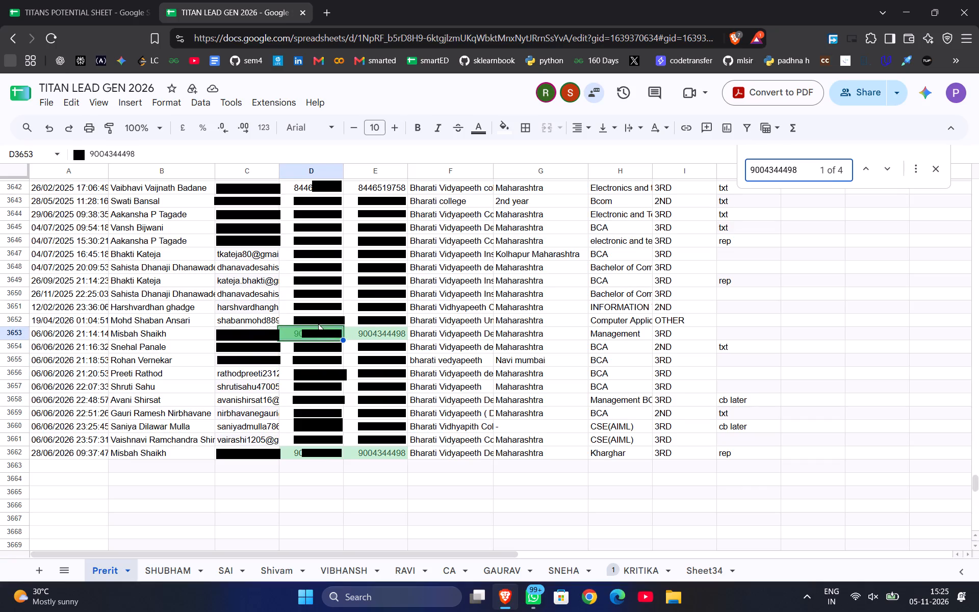
pyautogui.keyDown('ctrl'); pyautogui.click(318, 322); pyautogui.keyUp('ctrl')
pyautogui.hotkey('ctrl', 'c')
pyautogui.hotkey('ctrl', 'f')
pyautogui.hotkey('ctrl', 'v')
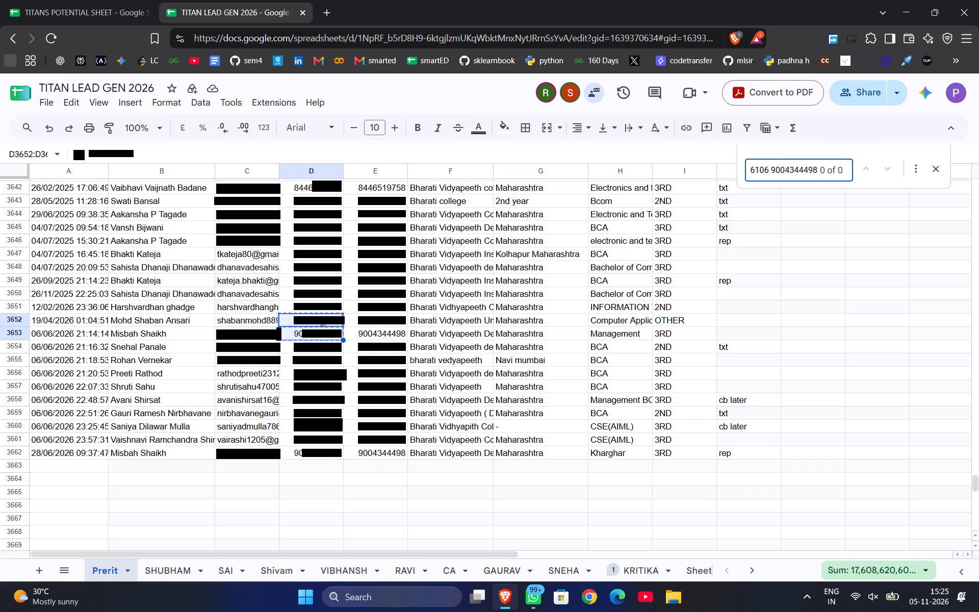
pyautogui.click(321, 318)
pyautogui.hotkey('ctrl', 'c')
pyautogui.hotkey('ctrl', 'f')
pyautogui.hotkey('ctrl', 'v')
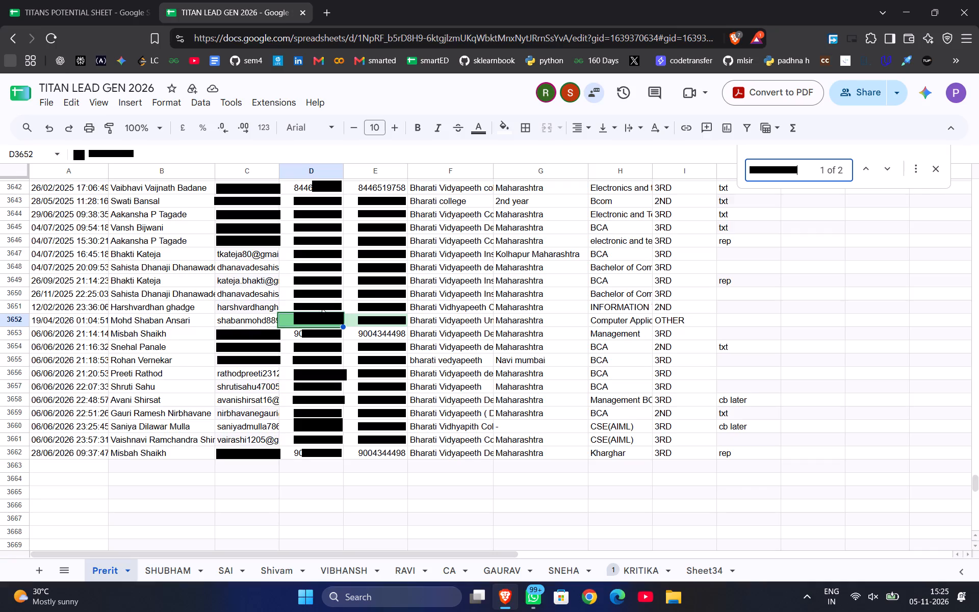
# Search the sheet for the column D contact numbers of rows 3651 and 3650, one at a time, to check for duplicates.
pyautogui.click(322, 308)
pyautogui.hotkey('ctrl', 'c')
pyautogui.hotkey('ctrl', 'f')
pyautogui.hotkey('ctrl', 'v')
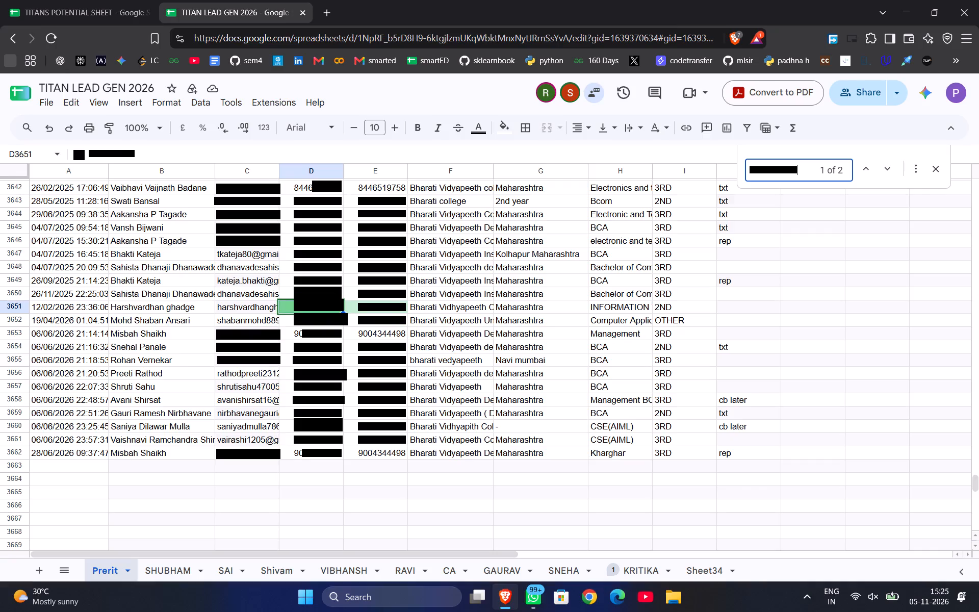
pyautogui.keyDown('ctrl'); pyautogui.click(321, 295); pyautogui.keyUp('ctrl')
pyautogui.hotkey('ctrl', 'c')
pyautogui.hotkey('ctrl', 'f')
pyautogui.hotkey('ctrl', 'v')
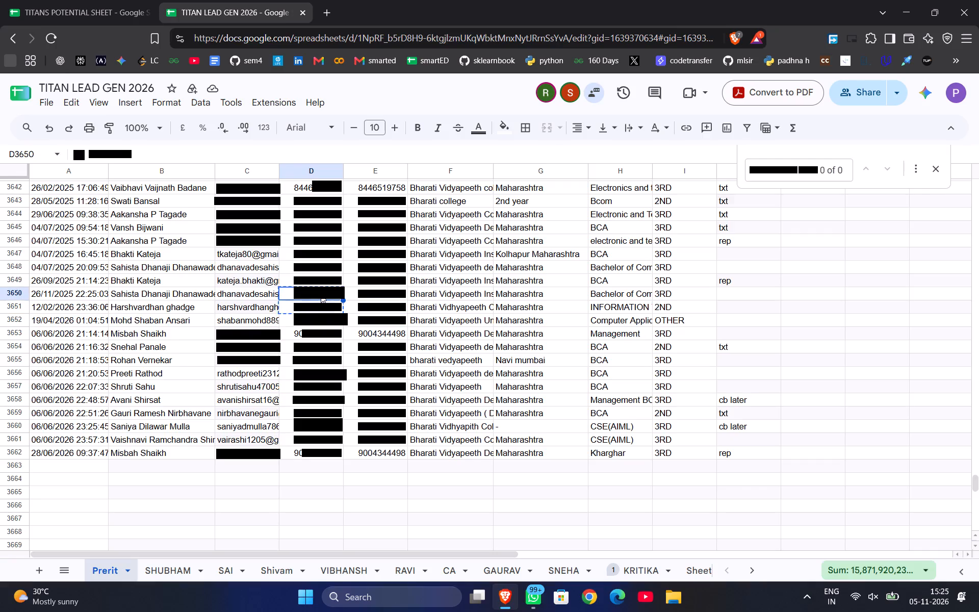
pyautogui.click(321, 294)
pyautogui.hotkey('ctrl', 'c')
pyautogui.hotkey('ctrl', 'f')
pyautogui.hotkey('ctrl', 'v')
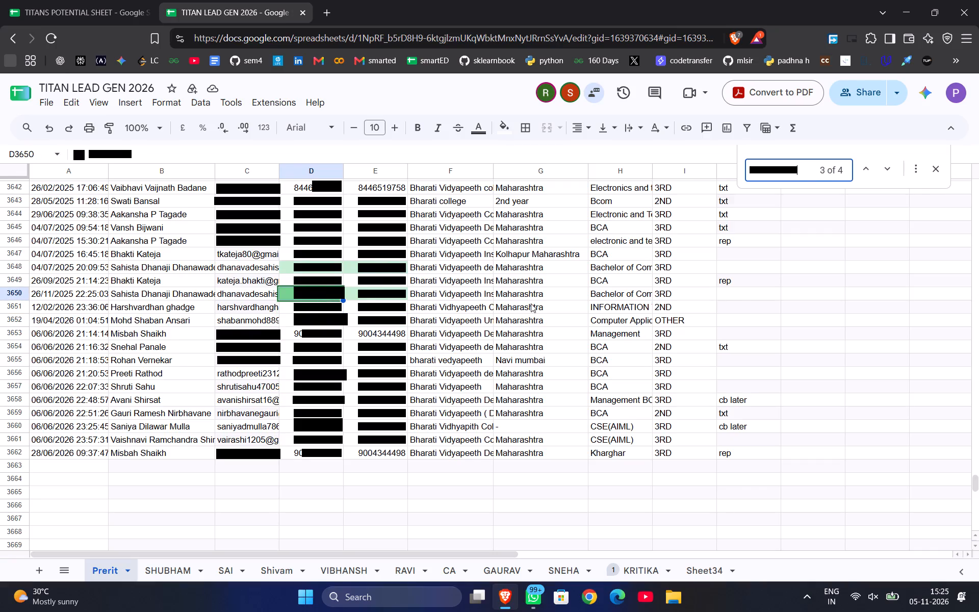
# Mark the lead in row 3650 as rep in status column J.
pyautogui.click(737, 300)
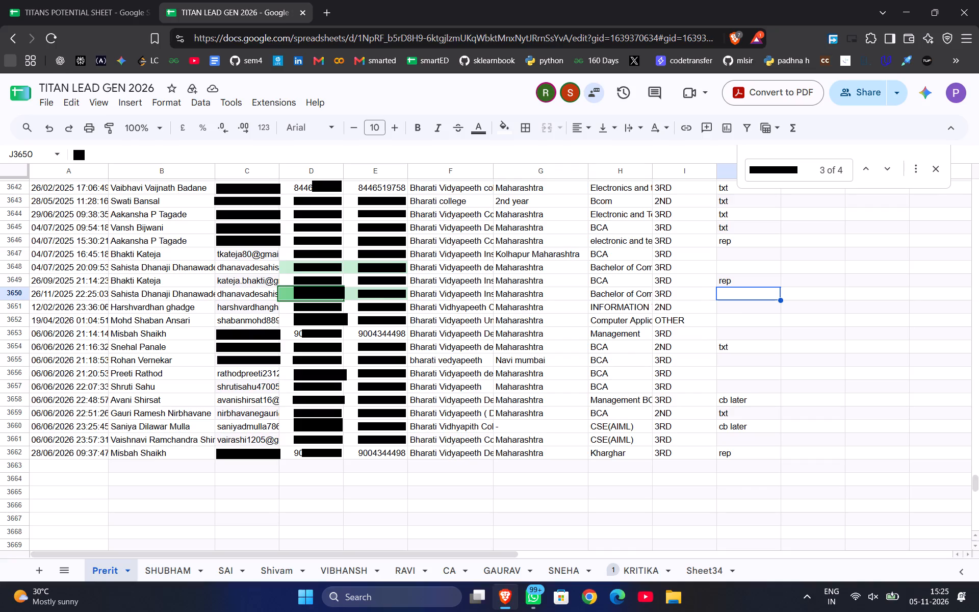
pyautogui.write('reo')
pyautogui.press('BackSpace')
pyautogui.press('p')
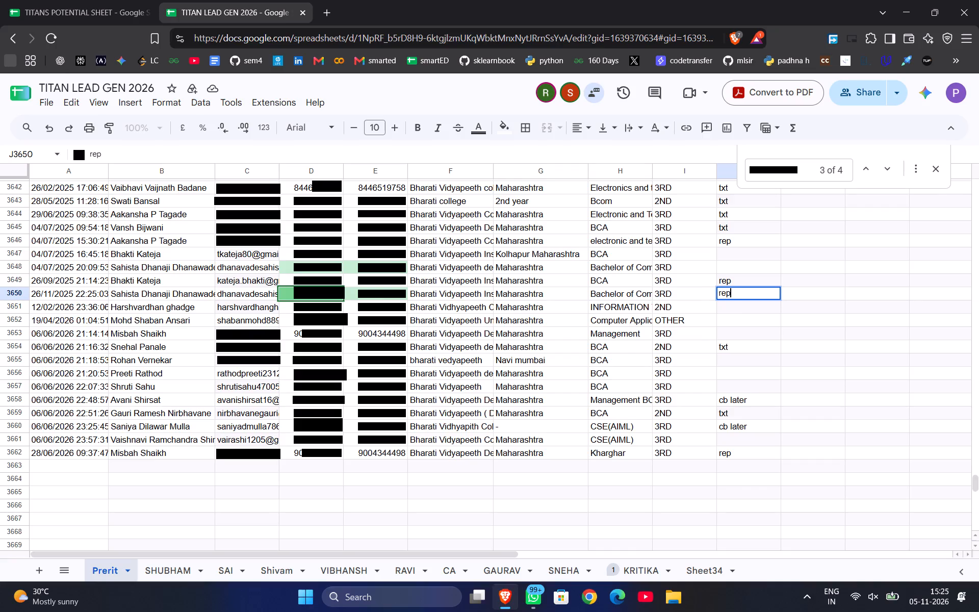
pyautogui.press('Up')
pyautogui.press('Up')
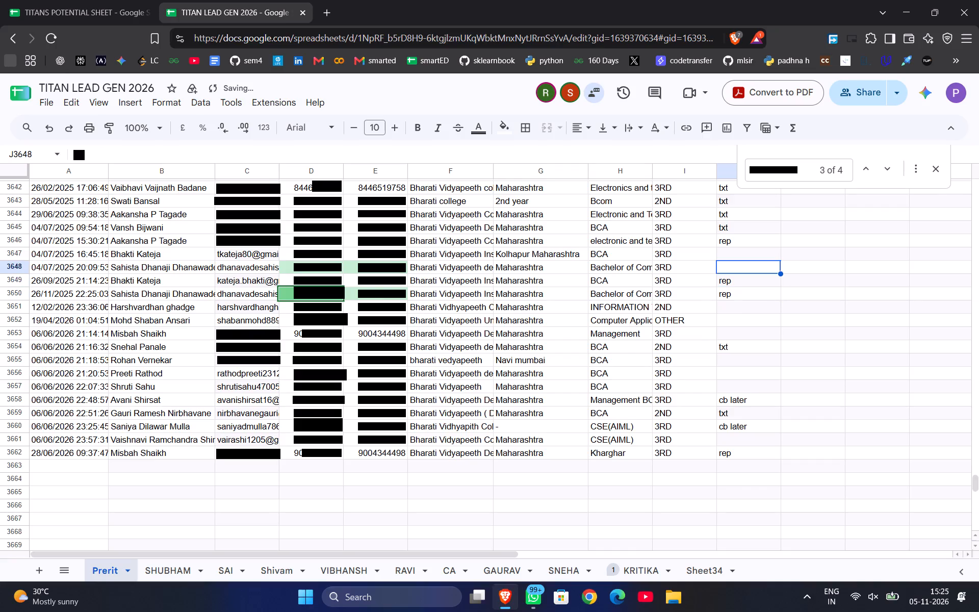
pyautogui.press('Up')
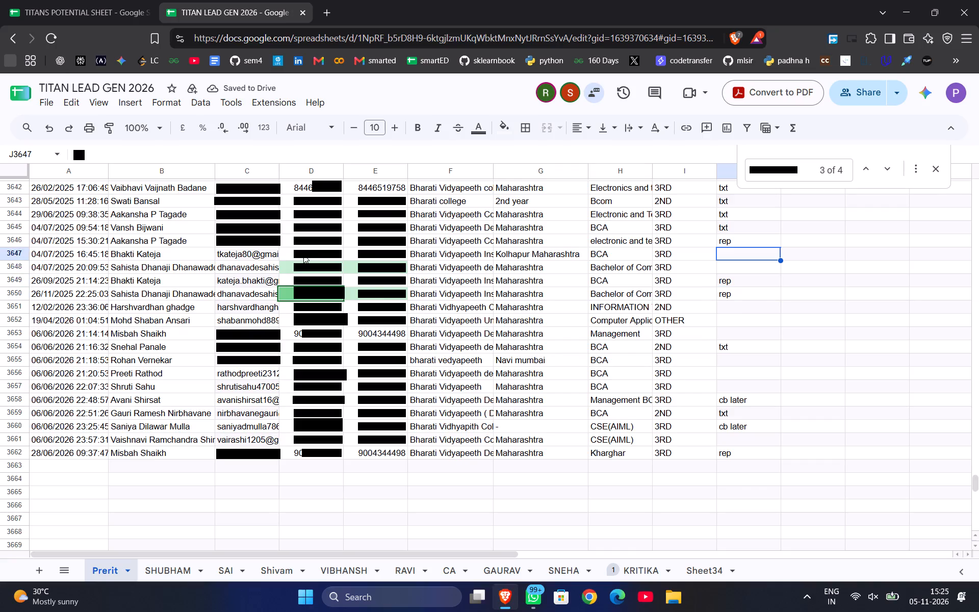
# Search the sheet for the contact number in column D of row 3647 to check for duplicate entries.
pyautogui.keyDown('ctrl'); pyautogui.click(303, 254); pyautogui.keyUp('ctrl')
pyautogui.hotkey('ctrl', 'c')
pyautogui.hotkey('ctrl', 'f')
pyautogui.hotkey('ctrl', 'v')
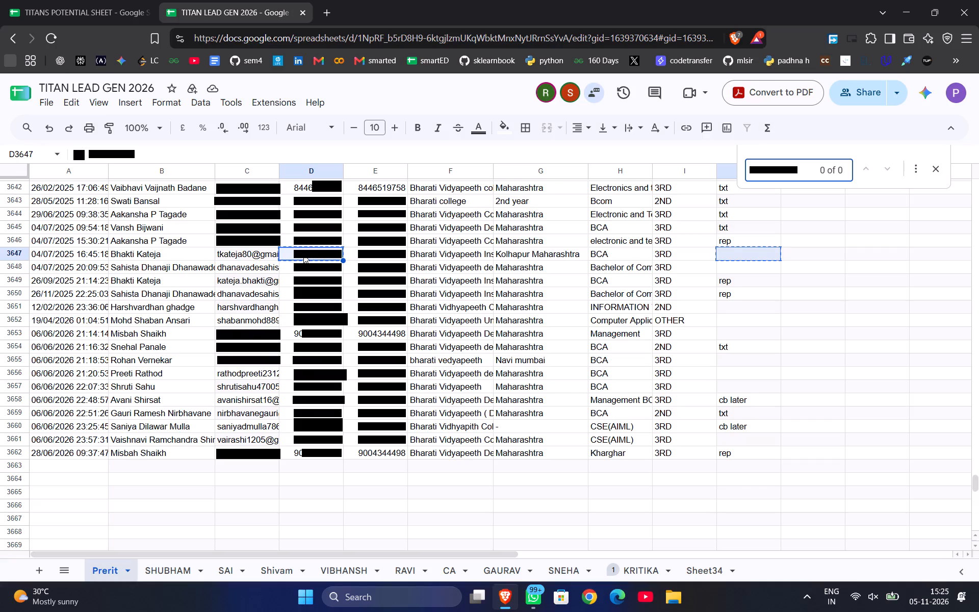
pyautogui.click(303, 254)
pyautogui.hotkey('ctrl', 'c')
pyautogui.hotkey('ctrl', 'f')
pyautogui.hotkey('ctrl', 'v')
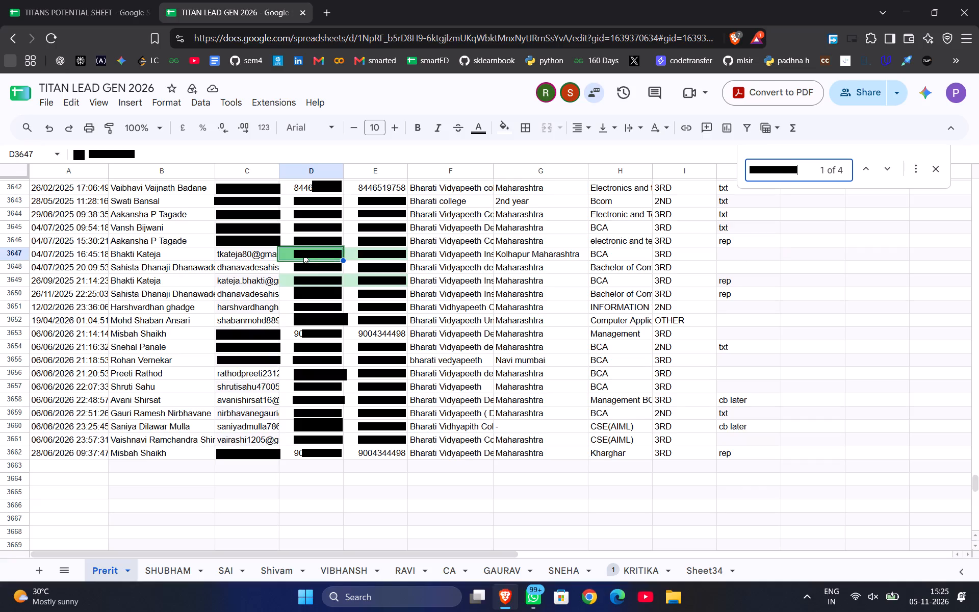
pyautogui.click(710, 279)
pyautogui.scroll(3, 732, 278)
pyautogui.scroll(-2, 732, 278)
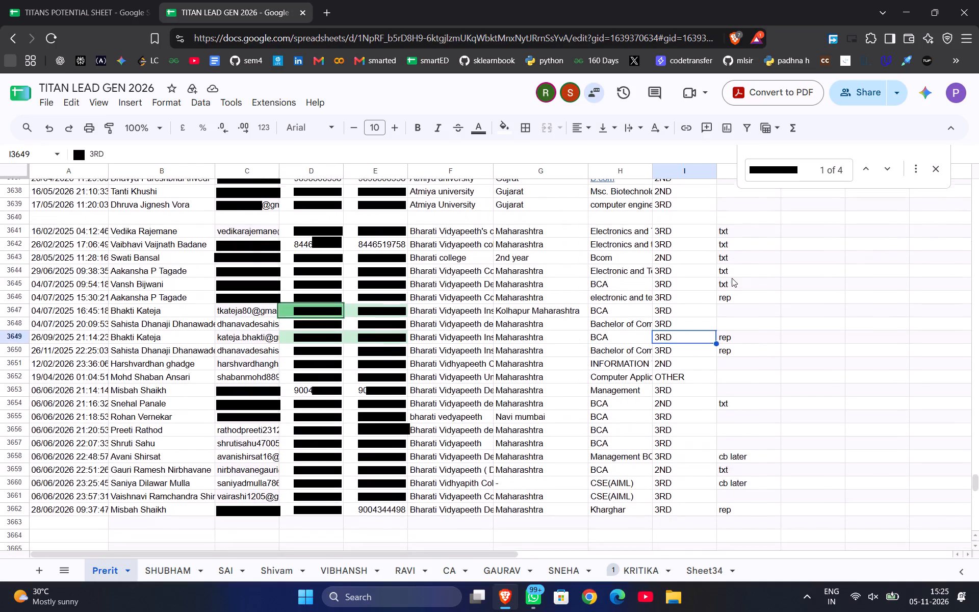
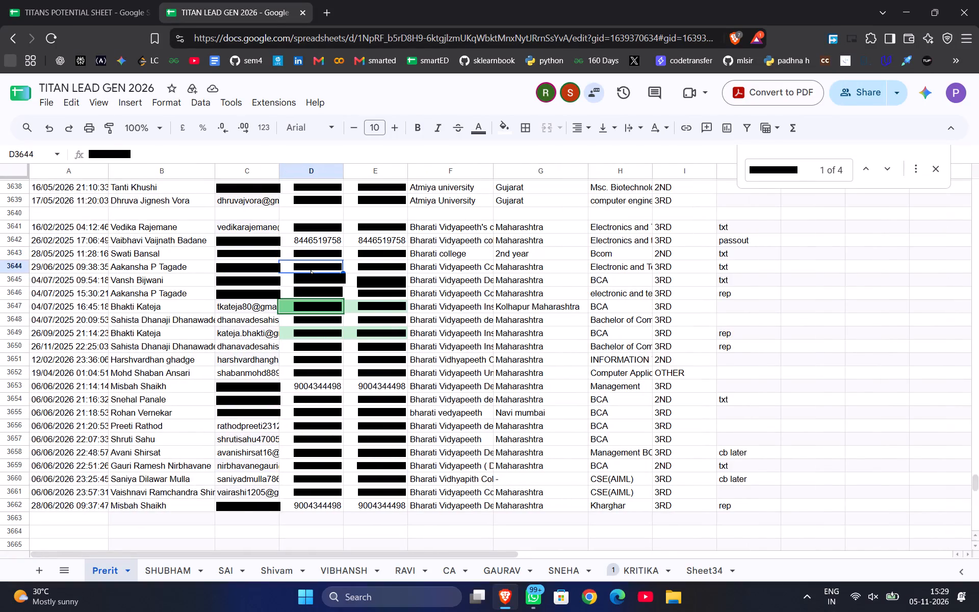
# Search the sheet for the contact number in column D of row 3644 to check for duplicate entries.
pyautogui.hotkey('ctrl', 'c')
pyautogui.hotkey('ctrl', 'f')
pyautogui.hotkey('ctrl', 'v')
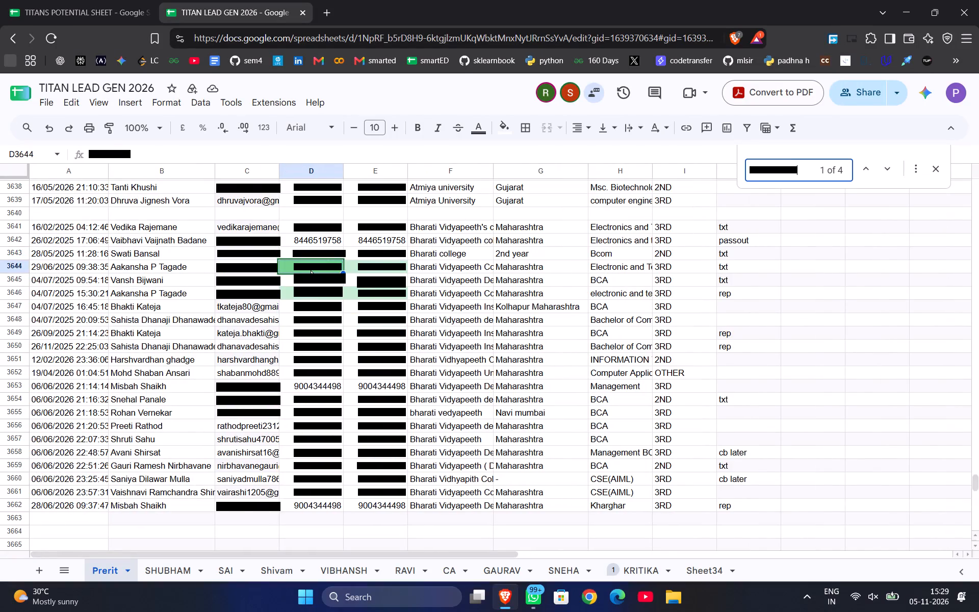
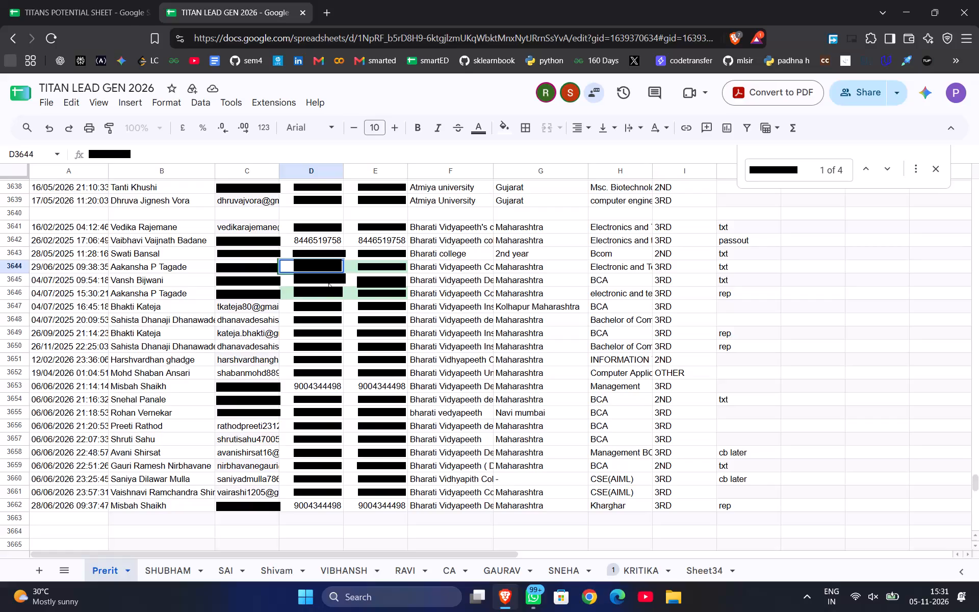
# Copy the contact number in column D of row 3645 for the duplicate check.
pyautogui.tripleClick(328, 283)
pyautogui.click(328, 283)
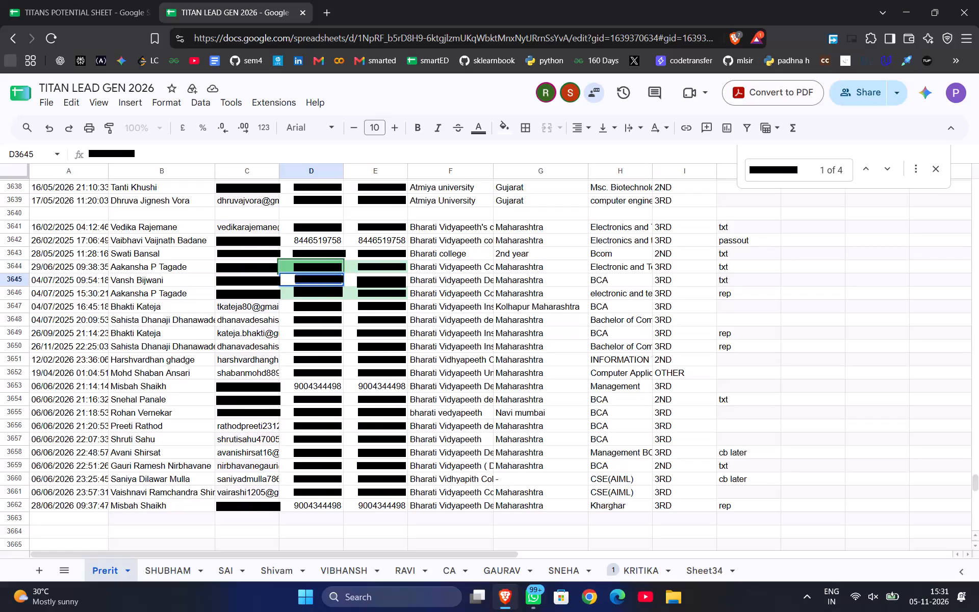
pyautogui.hotkey('ctrl', 'c')
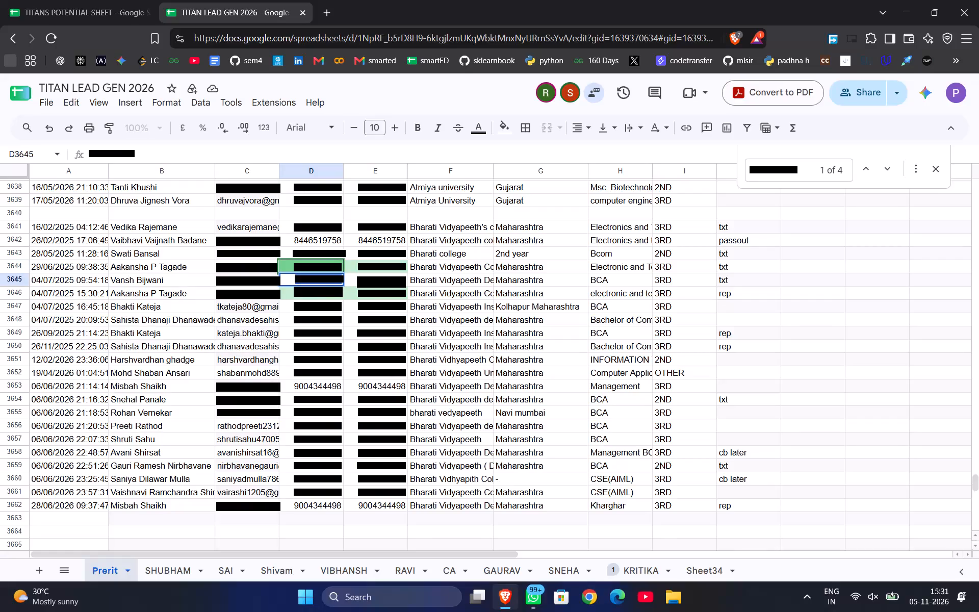
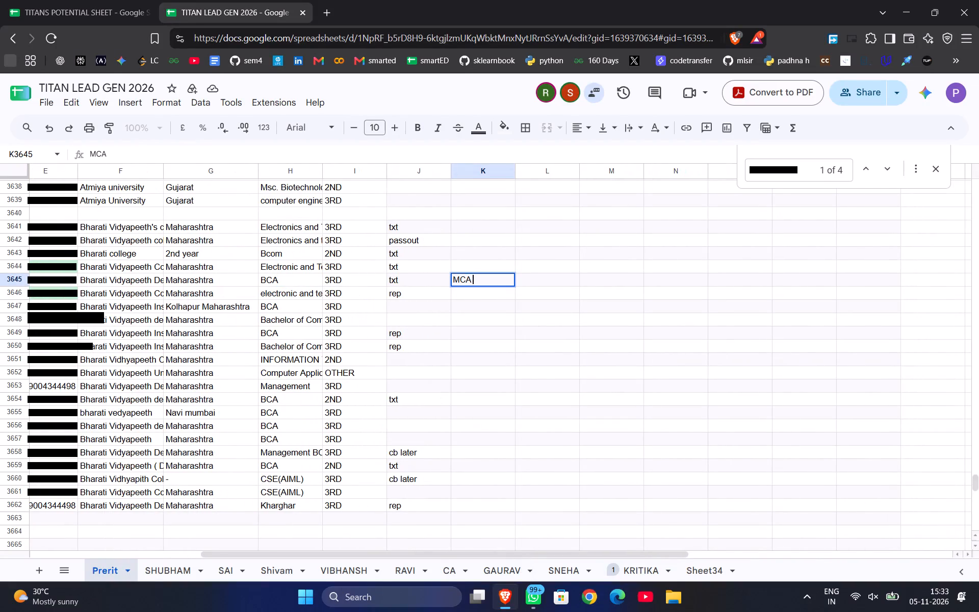
# Complete the note in column K of row 3645 so it reads MCA 1.
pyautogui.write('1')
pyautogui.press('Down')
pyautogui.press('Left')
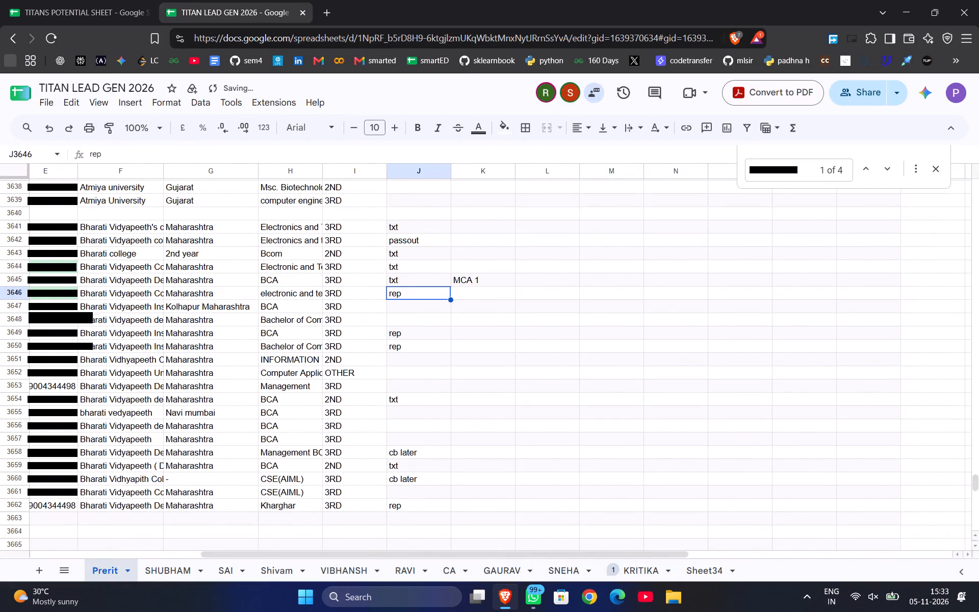
# Search the sheet for the contact number in column D of row 3647 to check for duplicate entries.
pyautogui.hscroll(5, 500, 282)
pyautogui.hscroll(-1, 500, 282)
pyautogui.press('Down')
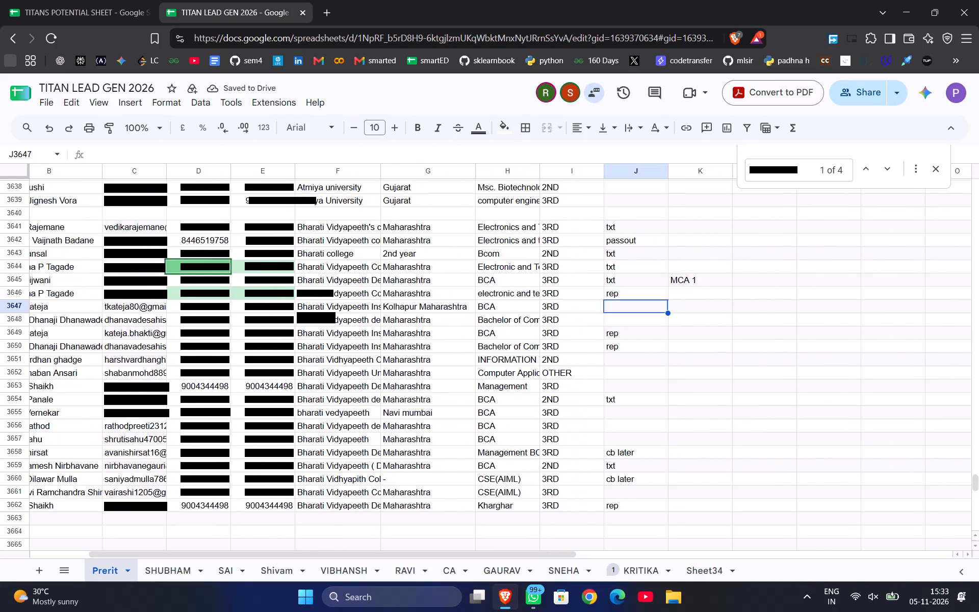
pyautogui.hscroll(2, 513, 276)
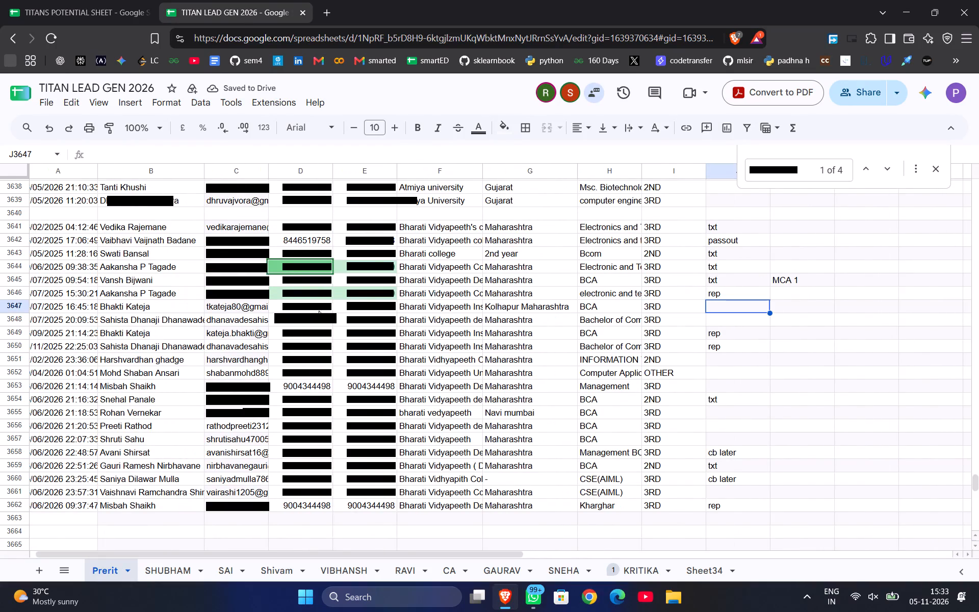
pyautogui.click(319, 311)
pyautogui.hotkey('ctrl', 'c')
pyautogui.hotkey('ctrl', 'f')
pyautogui.hotkey('ctrl', 'v')
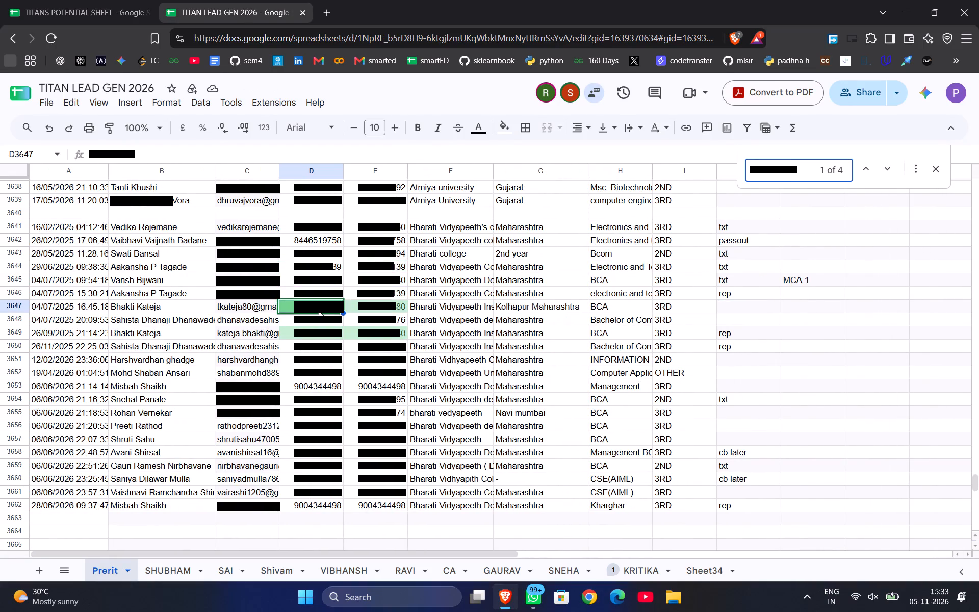
# Open the contact number cell in column D of row 3647 and select the number inside it.
pyautogui.tripleClick(316, 303)
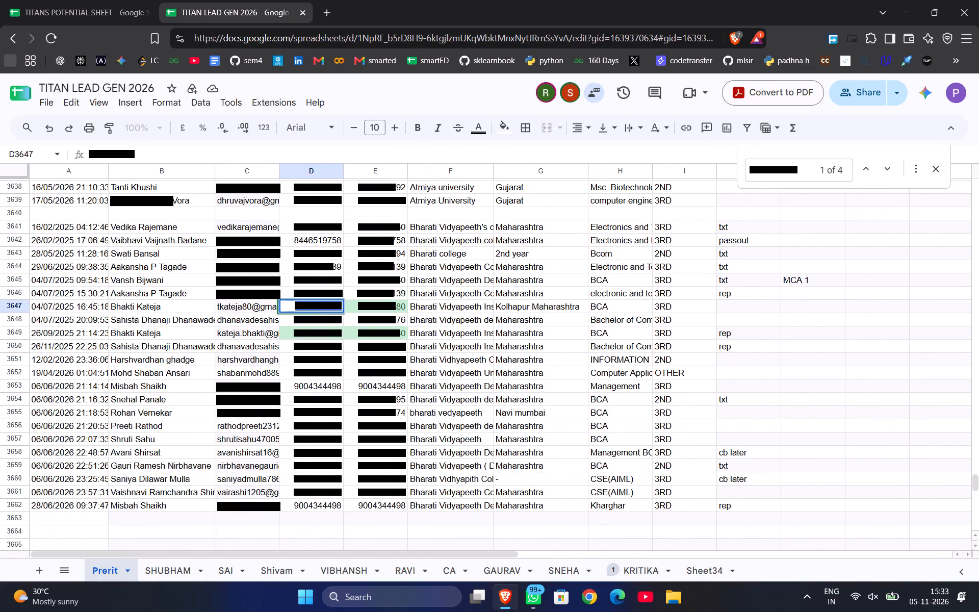
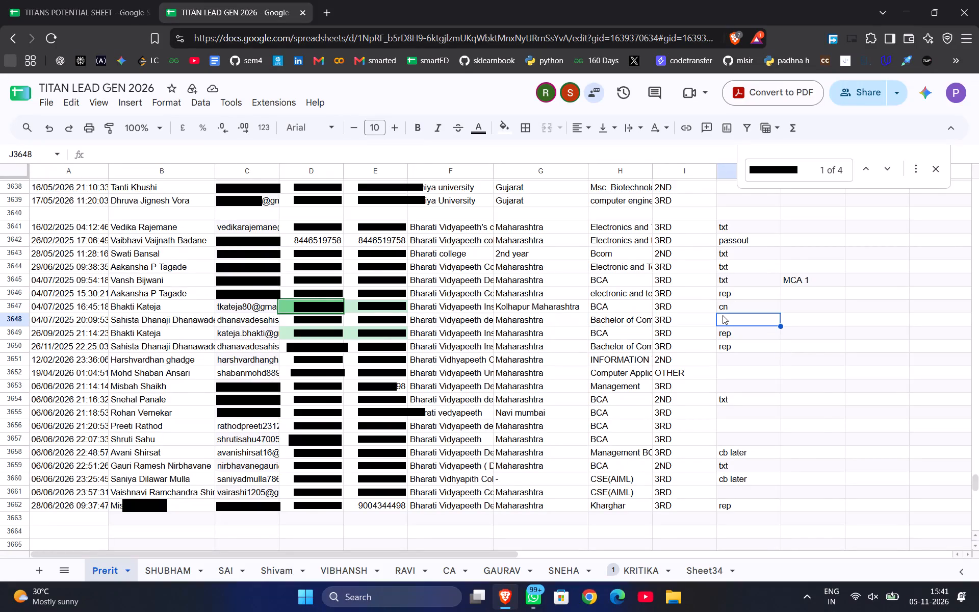
# Log the lead in row 3648 as passout in the status column J.
pyautogui.press('p')
pyautogui.press('Down')
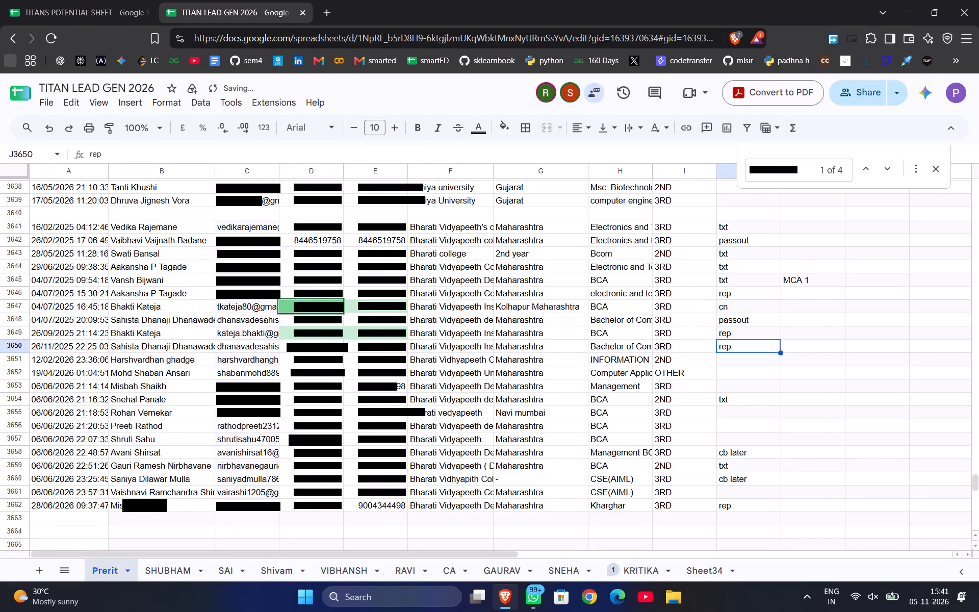
# Search the sheet for the contact number in column D of row 3651 to check for duplicates.
pyautogui.press('Down')
pyautogui.press('Down')
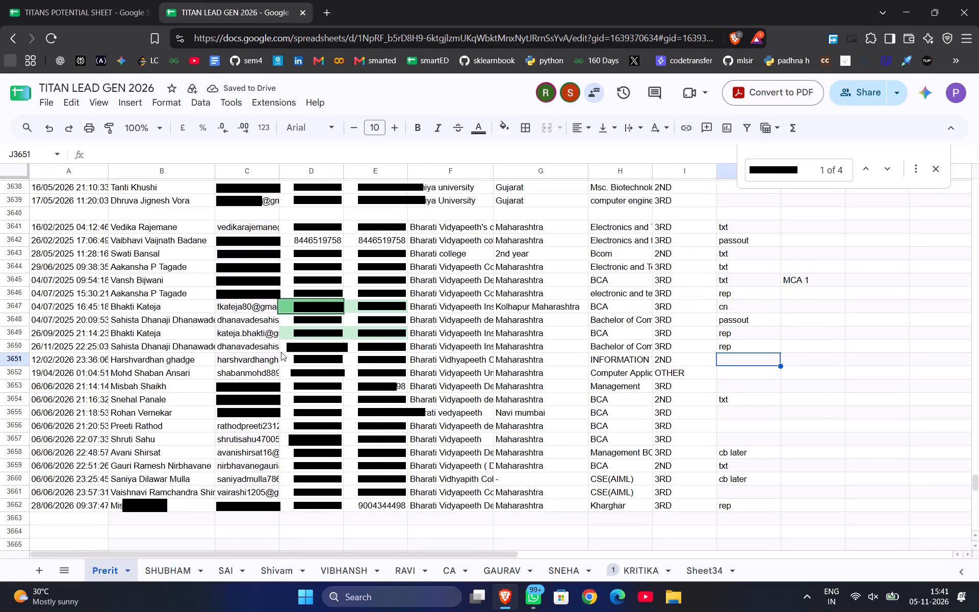
pyautogui.click(288, 361)
pyautogui.hotkey('ctrl', 'c')
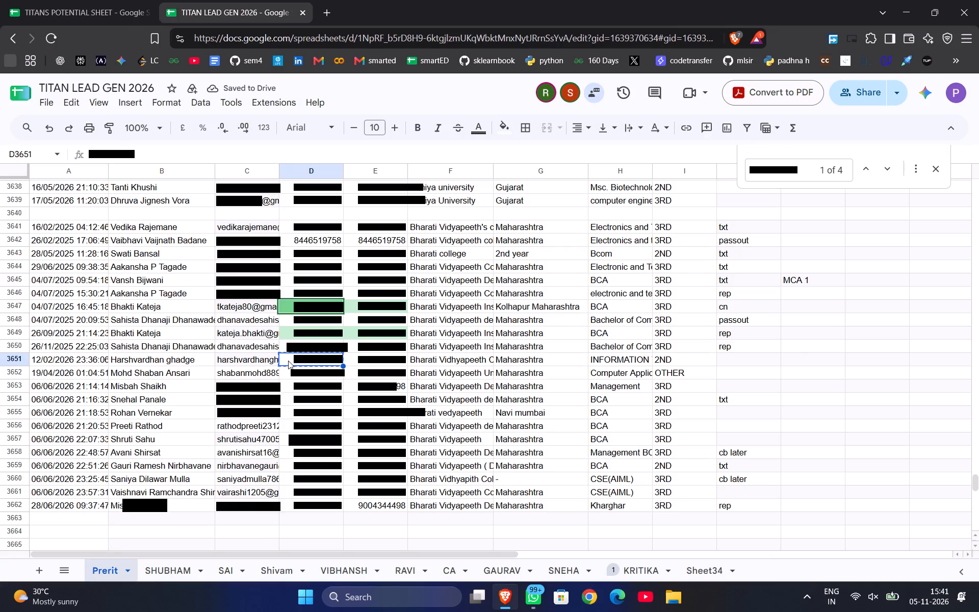
pyautogui.hotkey('ctrl', 'f')
pyautogui.hotkey('ctrl', 'v')
# Copy the contact number text from inside the column D cell of row 3651.
pyautogui.tripleClick(288, 361)
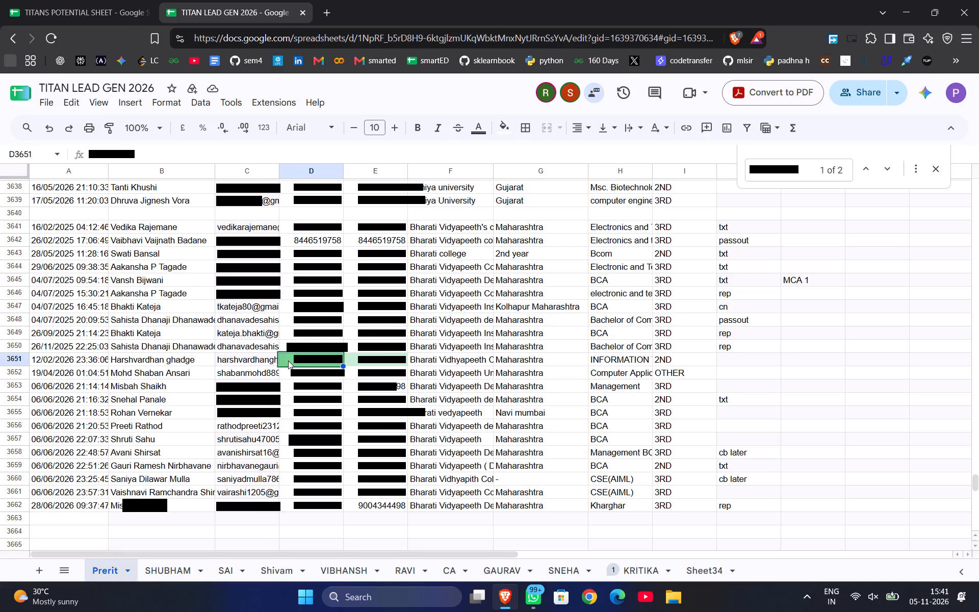
pyautogui.hotkey('ctrl', 'c')
pyautogui.hotkey('ctrl', 'c')
pyautogui.hotkey('ctrl', 'c')
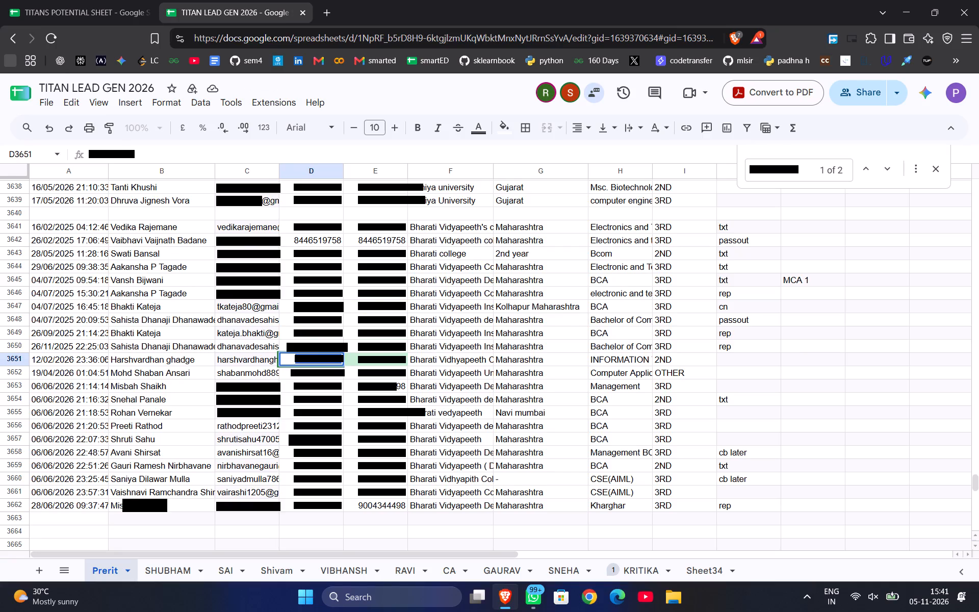
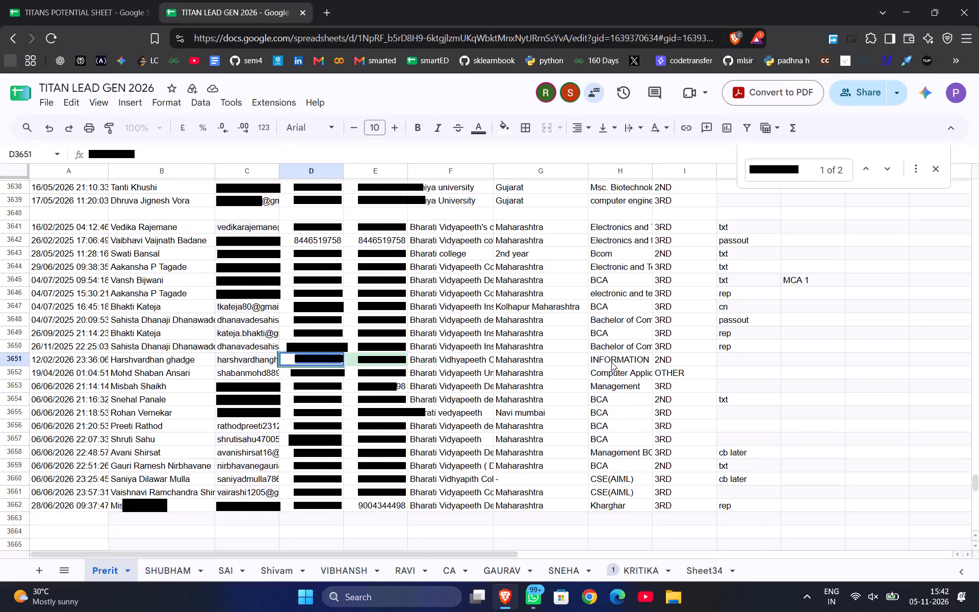
# Open the contact number cell in column D of row 3651.
pyautogui.click(611, 362)
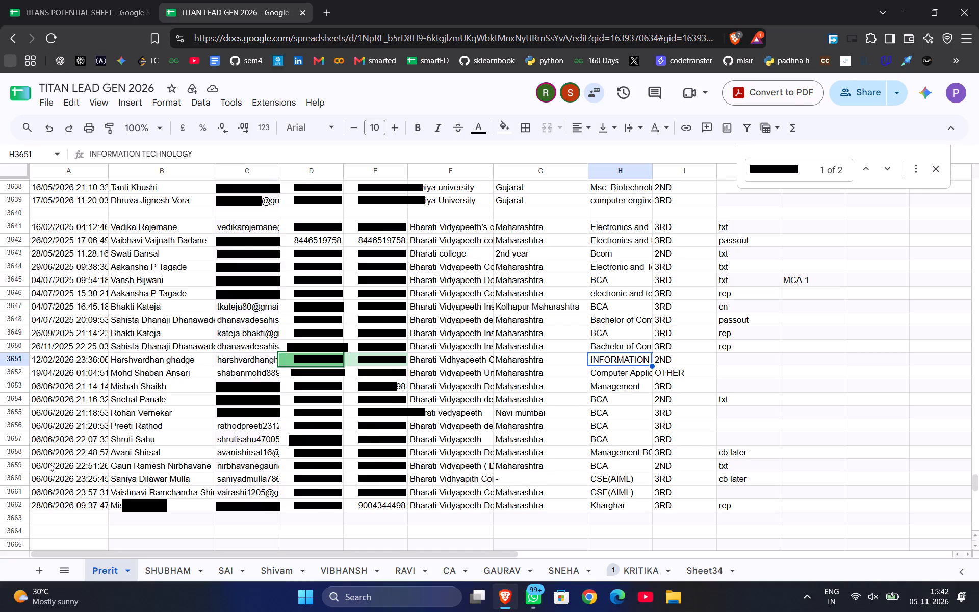
pyautogui.tripleClick(292, 363)
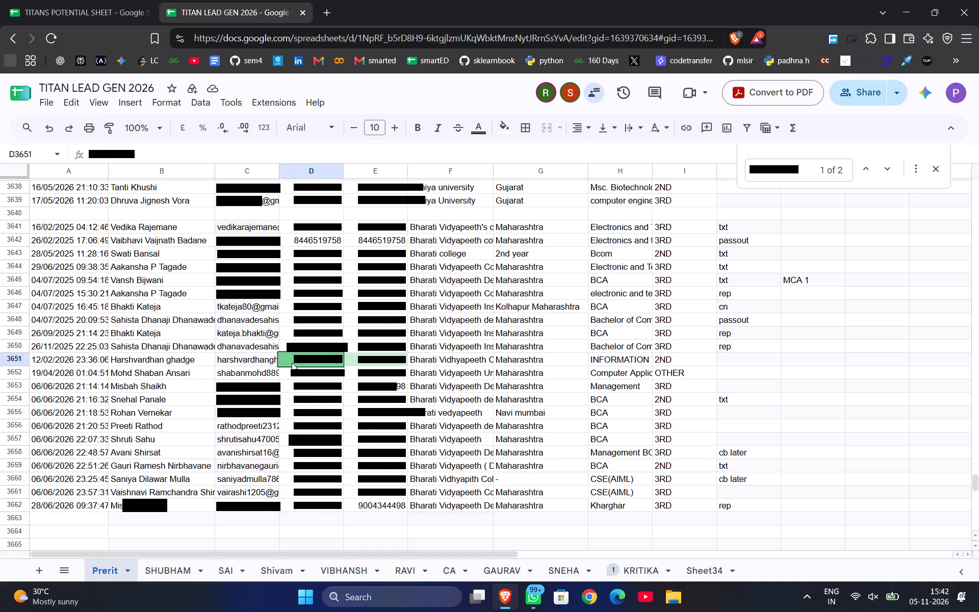
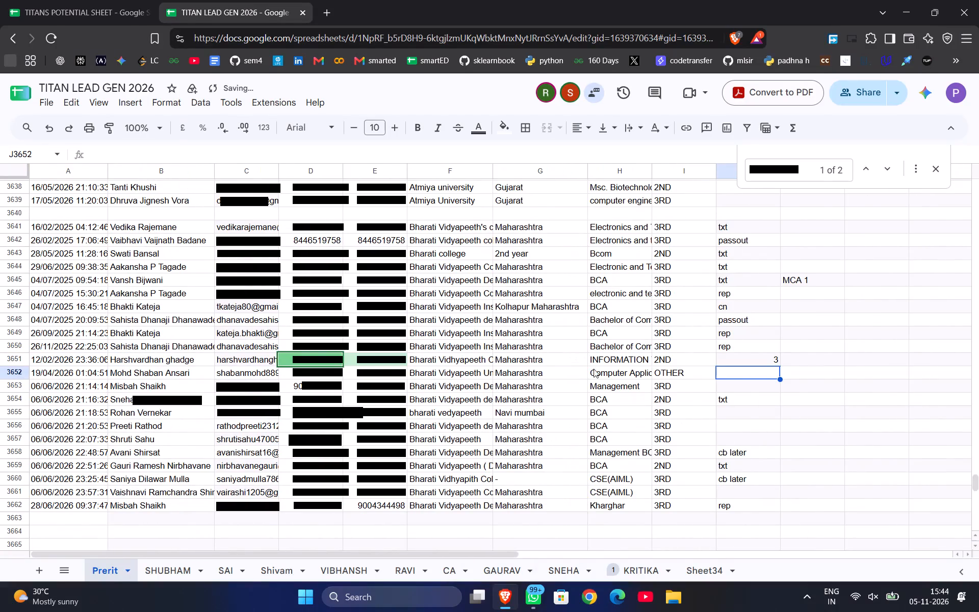
# Search the sheet for duplicates of the contact number in column D of row 3652.
pyautogui.click(308, 372)
pyautogui.hotkey('ctrl', 'c')
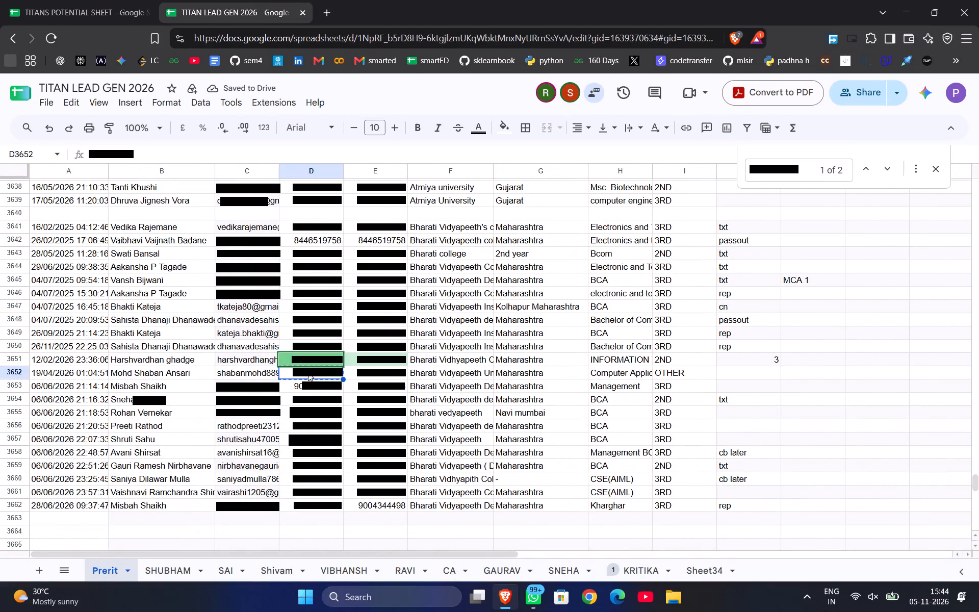
pyautogui.hotkey('ctrl', 'f')
pyautogui.hotkey('ctrl', 'v')
# Open the contact number cell in column D of row 3652 and copy the number.
pyautogui.tripleClick(308, 372)
pyautogui.click(308, 372)
pyautogui.hotkey('ctrl', 'c')
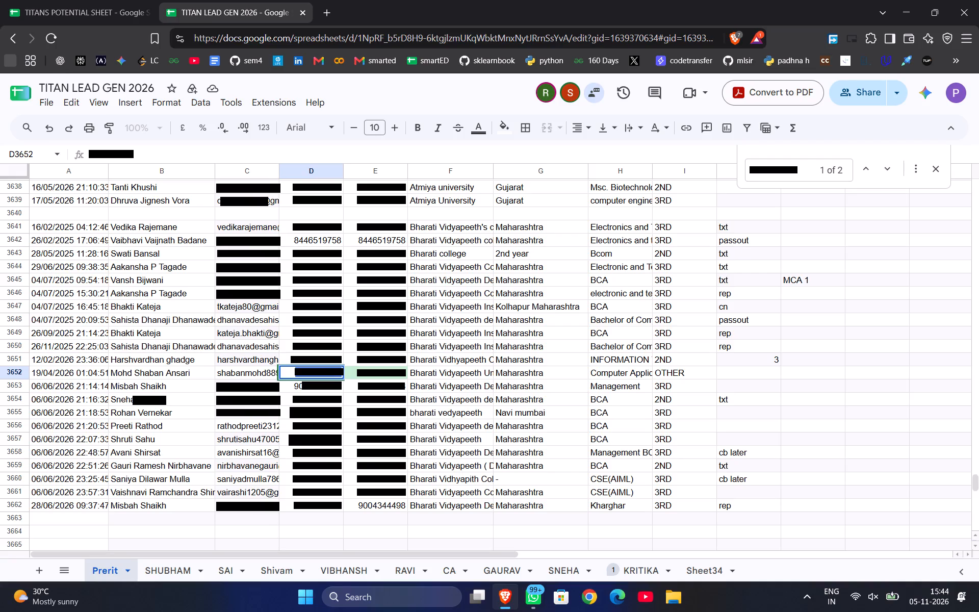
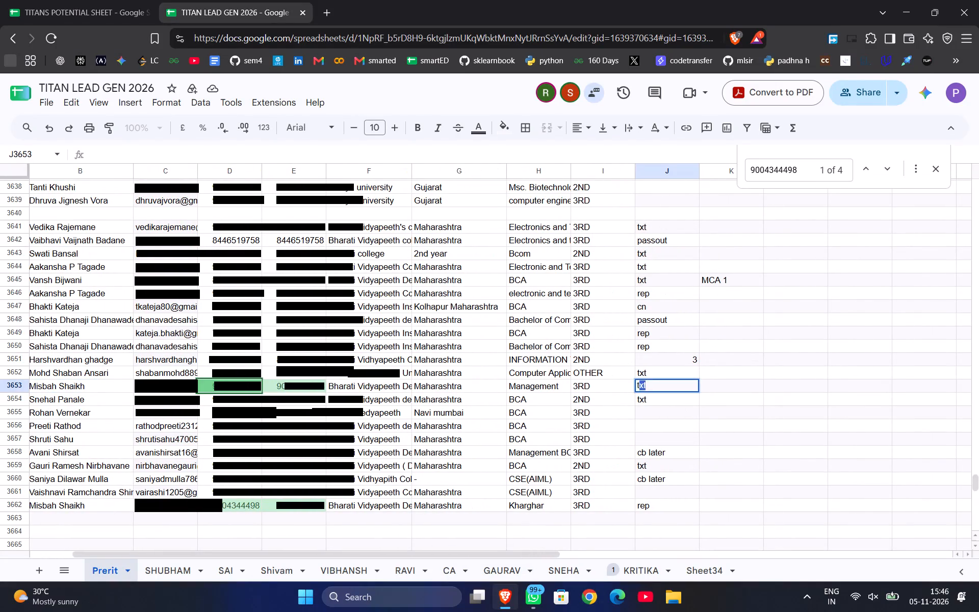
# Log the status of the lead in row 3653 as txt in column J.
pyautogui.write('t')
pyautogui.press('Down')
pyautogui.press('Down')
# Copy the contact number in column D of row 3655 and search the sheet for duplicates of it.
pyautogui.hscroll(2, 669, 387)
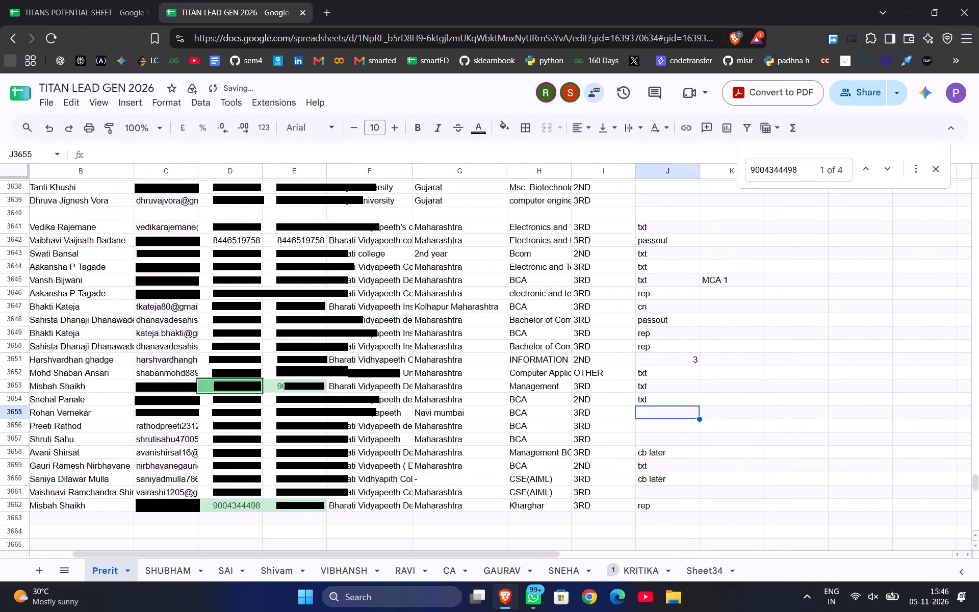
pyautogui.click(321, 418)
pyautogui.hotkey('ctrl', 'c')
pyautogui.hotkey('ctrl', 'f')
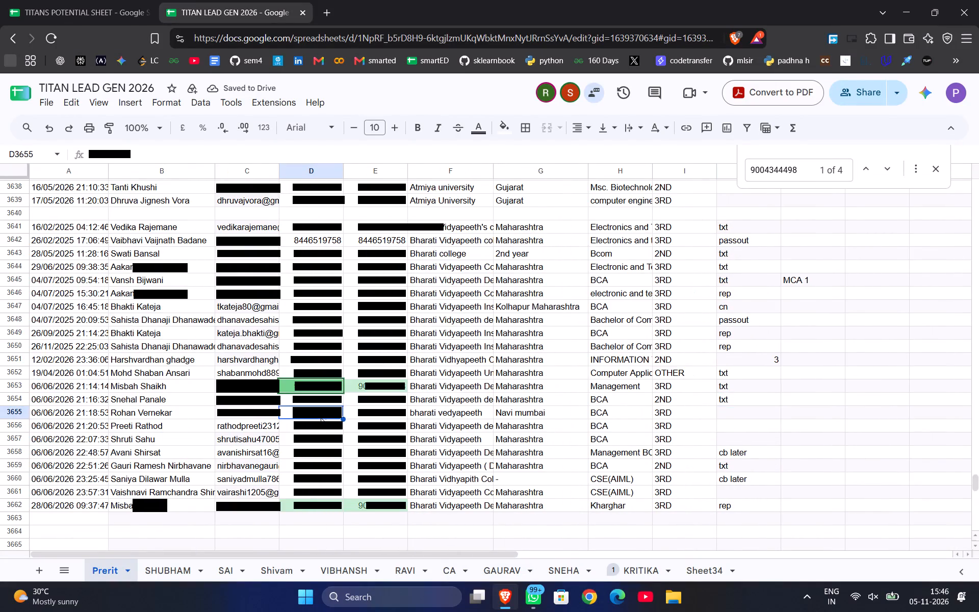
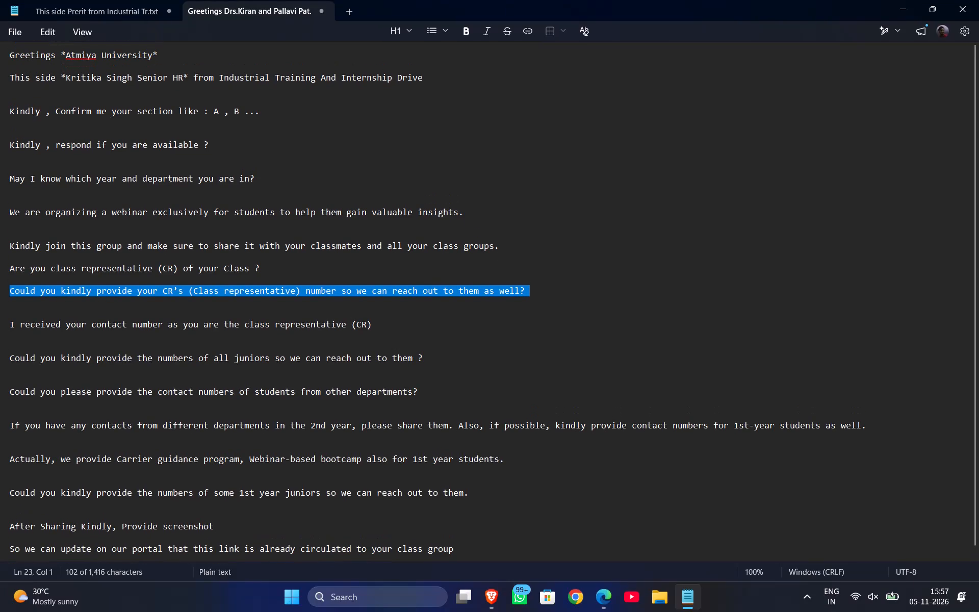
# In the other open notes file, select the registration template from "To proceed with the registration process" through the Phone Number line.
pyautogui.click(124, 18)
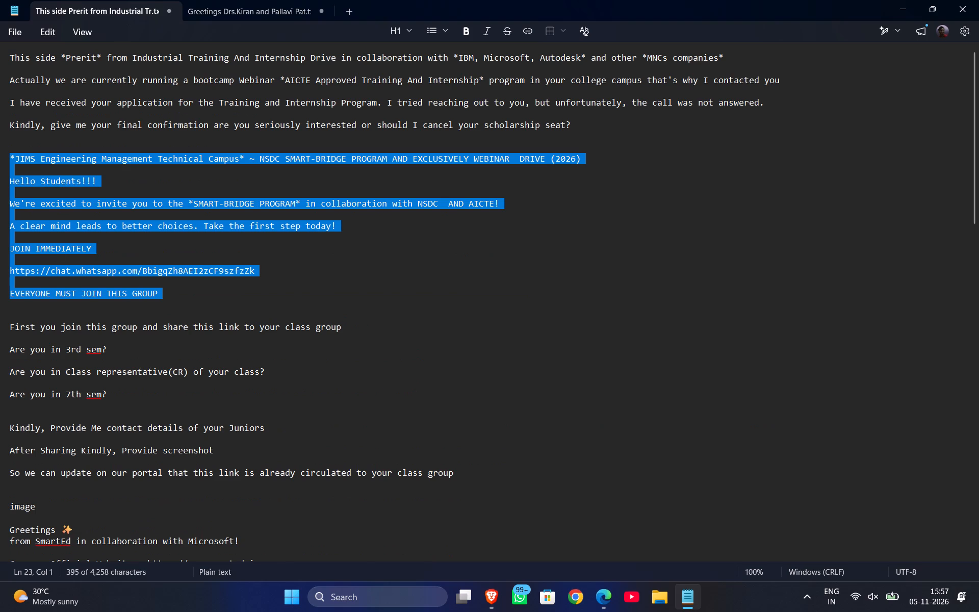
pyautogui.scroll(-2, 0, 481)
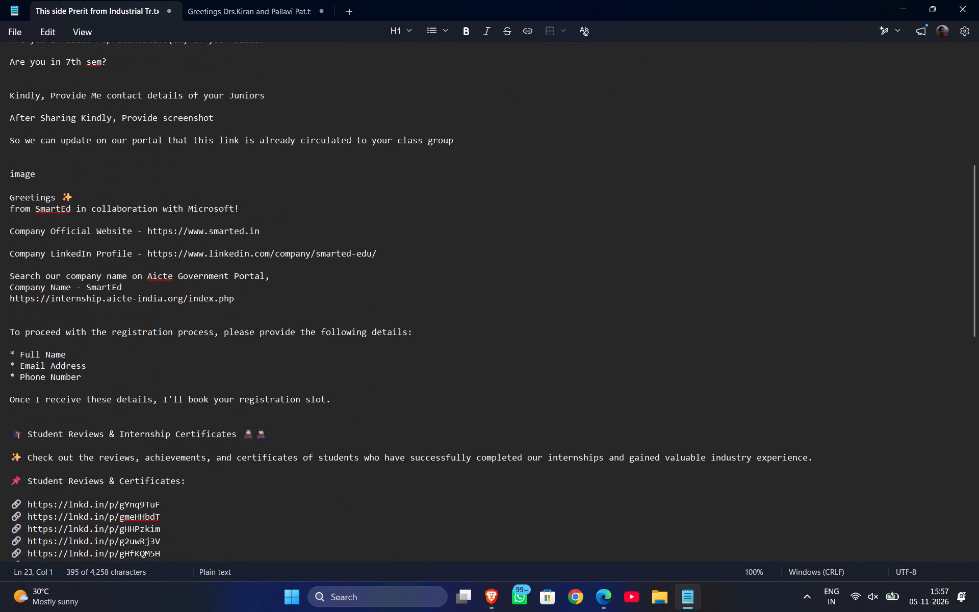
pyautogui.moveTo(5, 328); pyautogui.dragTo(0, 379)
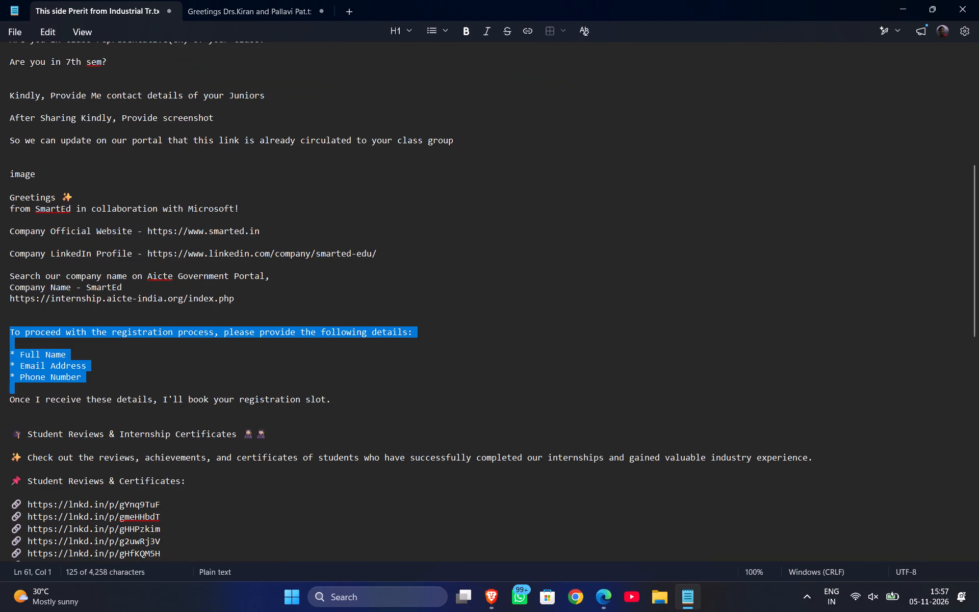
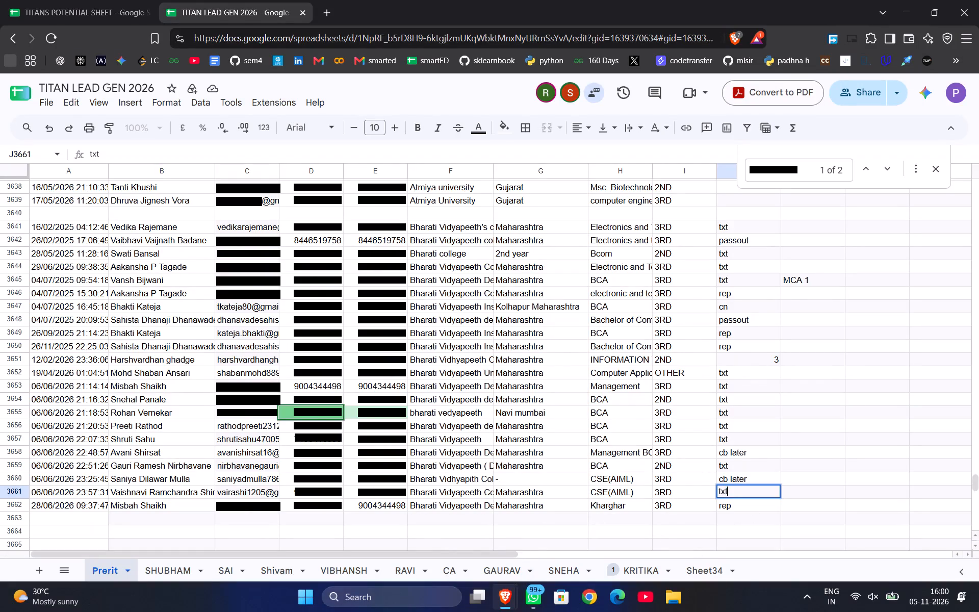
# Log the status txt for the CSE(AIML) lead in row 3661.
pyautogui.press('Return')
# Review the status column back up through the Bharati Vidyapeeth leads to the Atmiya University leads, checking for entries without a status.
pyautogui.press('Up')
pyautogui.press('Up')
pyautogui.press('Up')
pyautogui.press('Up')
pyautogui.press('Up')
pyautogui.press('Up')
pyautogui.press('Up')
pyautogui.press('Up')
pyautogui.press('Up')
pyautogui.press('Up')
pyautogui.press('Up')
pyautogui.press('Up')
pyautogui.press('Up')
pyautogui.press('Up')
pyautogui.press('Up')
pyautogui.press('Up')
pyautogui.press('Up')
pyautogui.press('Up')
pyautogui.press('Up')
pyautogui.press('Up')
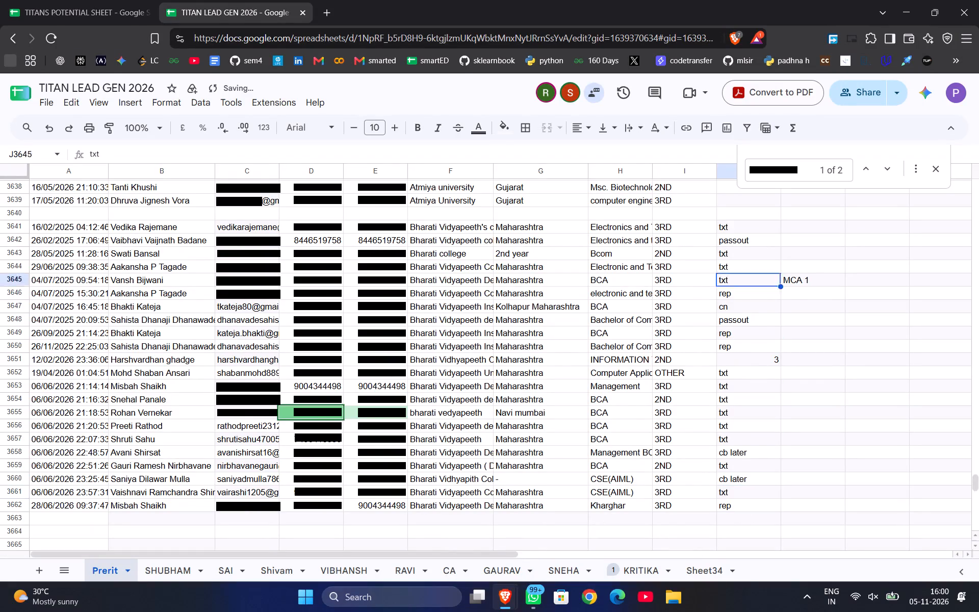
pyautogui.press('Down')
pyautogui.press('Down')
pyautogui.press('Down')
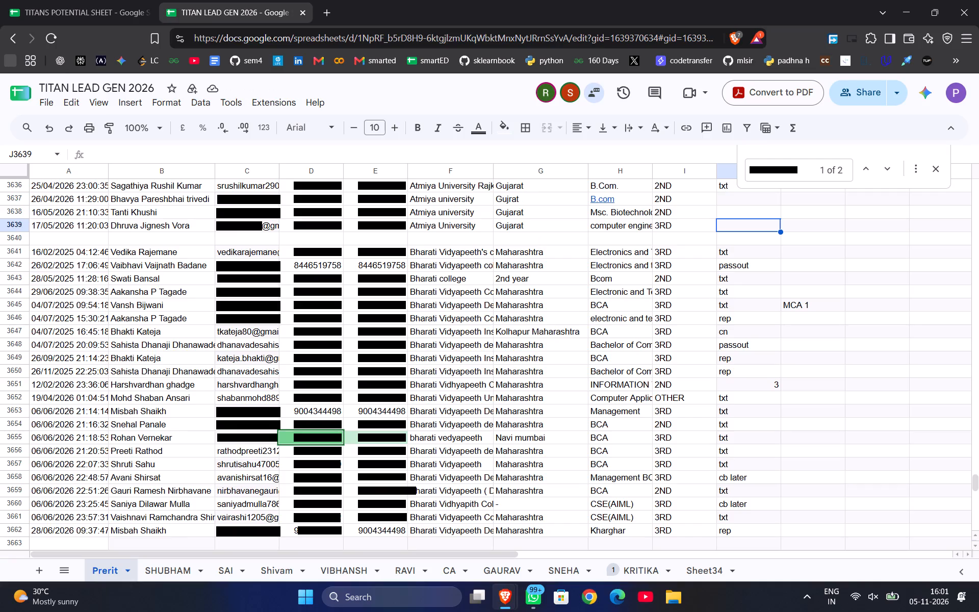
pyautogui.scroll(3, 742, 490)
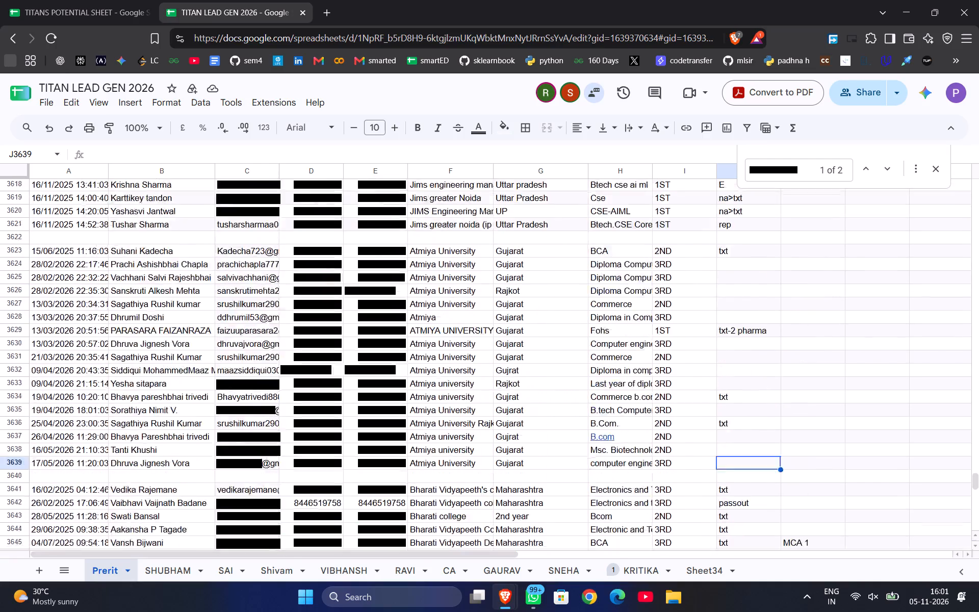
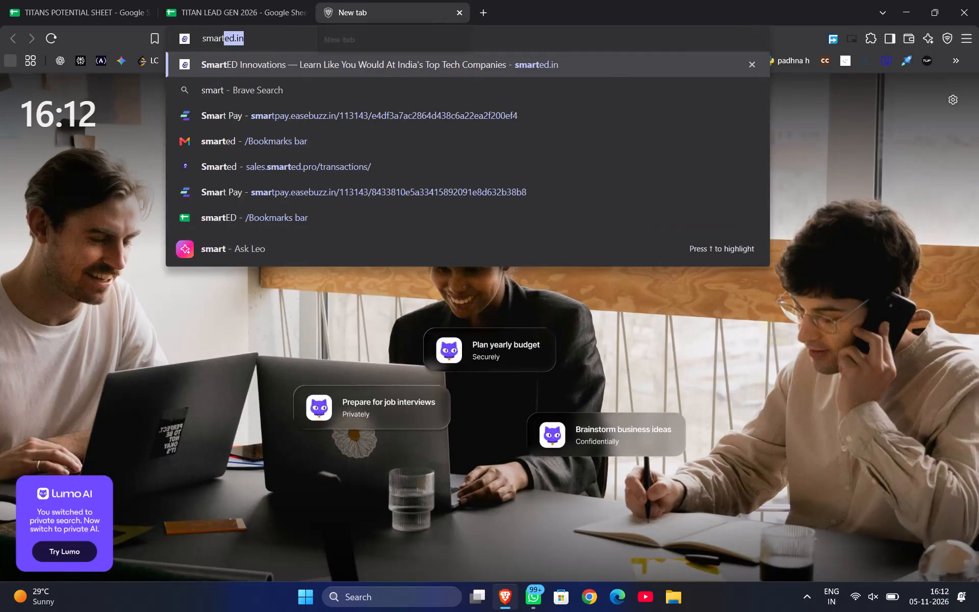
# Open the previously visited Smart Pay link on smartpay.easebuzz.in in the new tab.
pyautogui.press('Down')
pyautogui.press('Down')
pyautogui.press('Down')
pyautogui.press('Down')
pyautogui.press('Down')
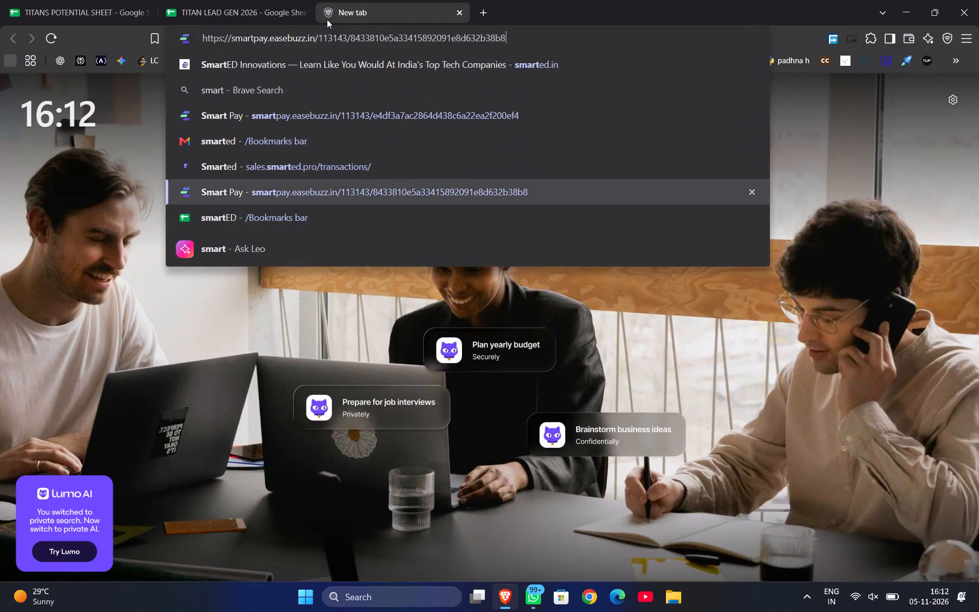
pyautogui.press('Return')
# Replace the Smart Pay address with the Smarted transactions page at sales.smarted.pro/transactions/.
pyautogui.click(366, 39)
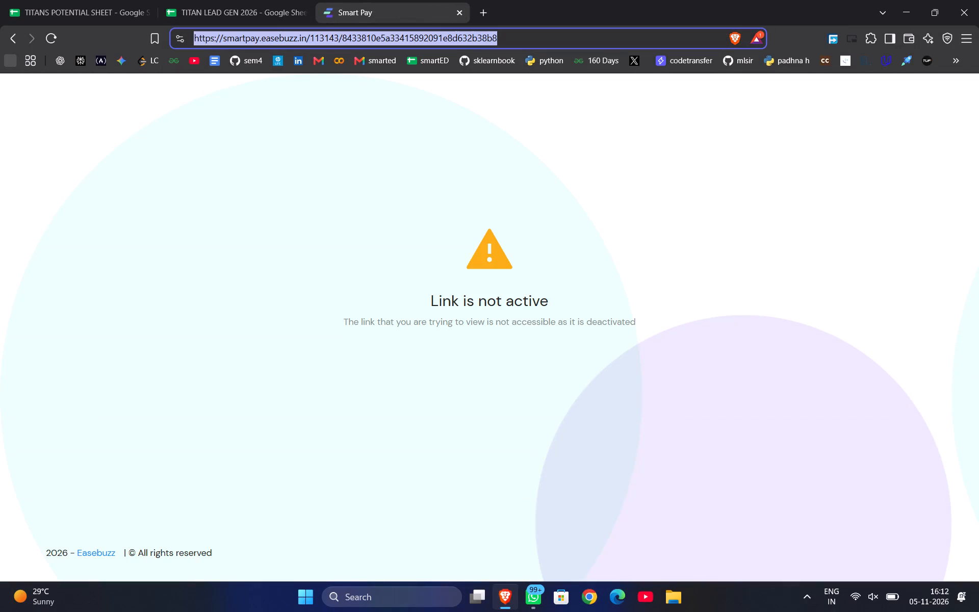
pyautogui.click(366, 39)
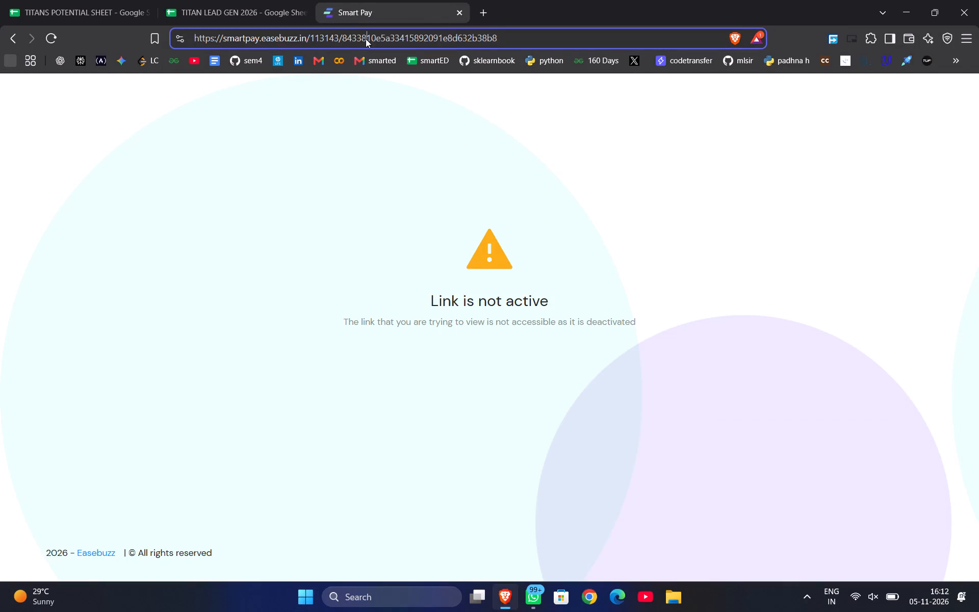
pyautogui.tripleClick(366, 39)
pyautogui.write('smarte')
pyautogui.click(315, 190)
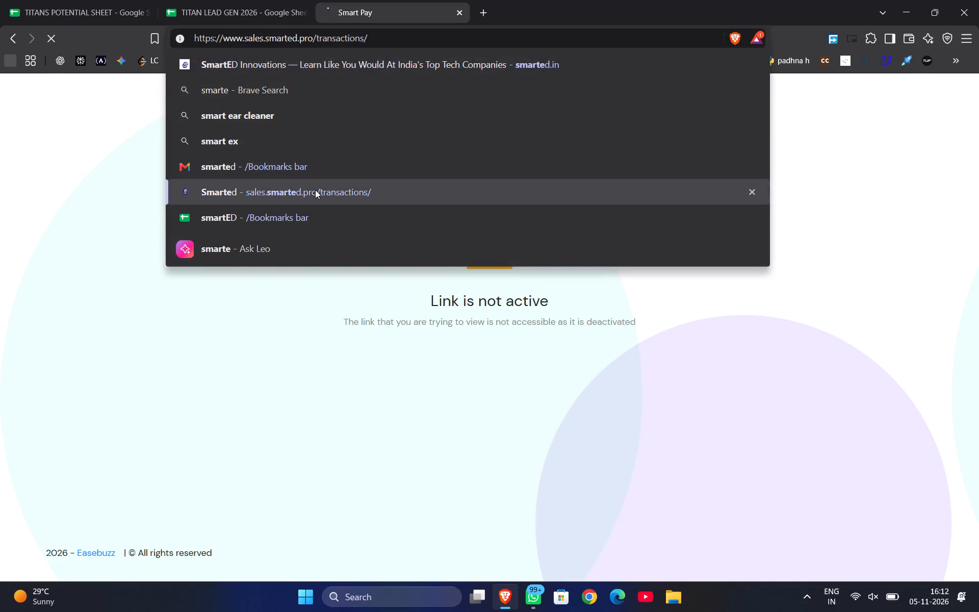
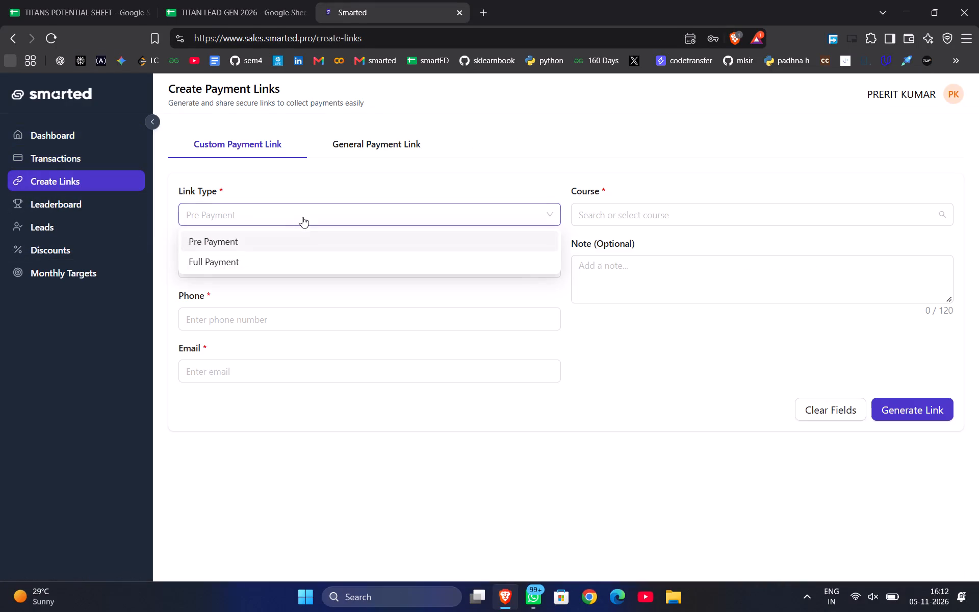
# Set the custom payment link's type to Pre Payment.
pyautogui.doubleClick(298, 231)
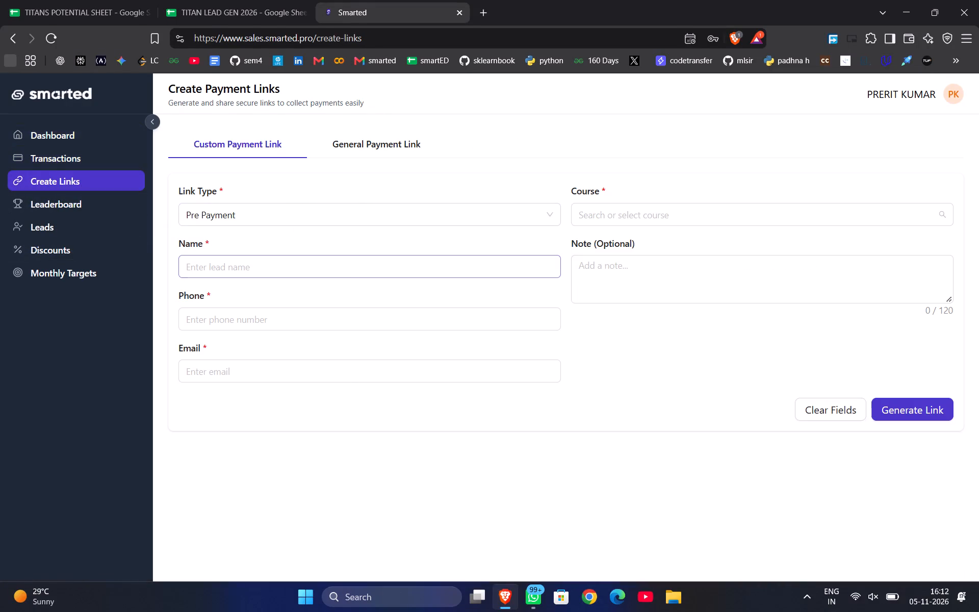
# Fill in the lead's name on the custom payment link form using the previously copied name from the clipboard history.
pyautogui.click(317, 265)
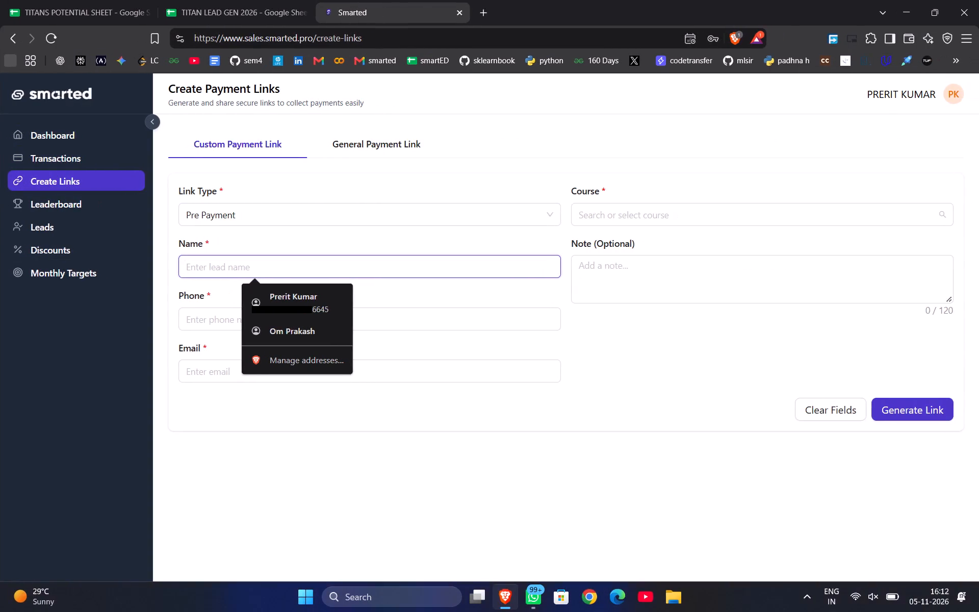
pyautogui.press('super+v')
pyautogui.press('Down')
pyautogui.press('Down')
pyautogui.press('Up')
pyautogui.press('Return')
pyautogui.hotkey('ctrl', 'v')
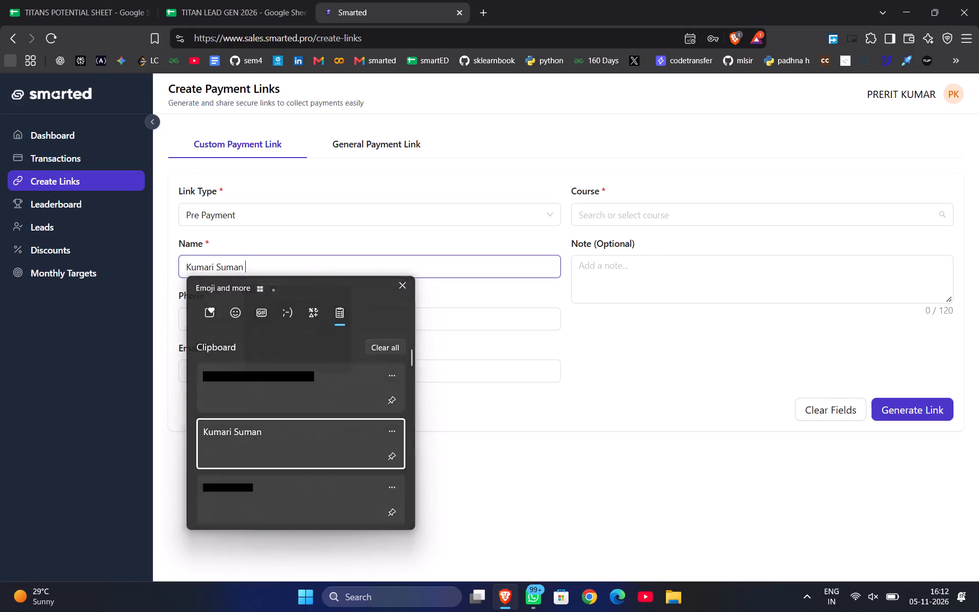
# Fill in the lead's phone number on the payment link form using the previously copied number from the clipboard history.
pyautogui.press('Tab')
pyautogui.press('super+v')
pyautogui.press('Down')
pyautogui.press('Down')
pyautogui.press('Down')
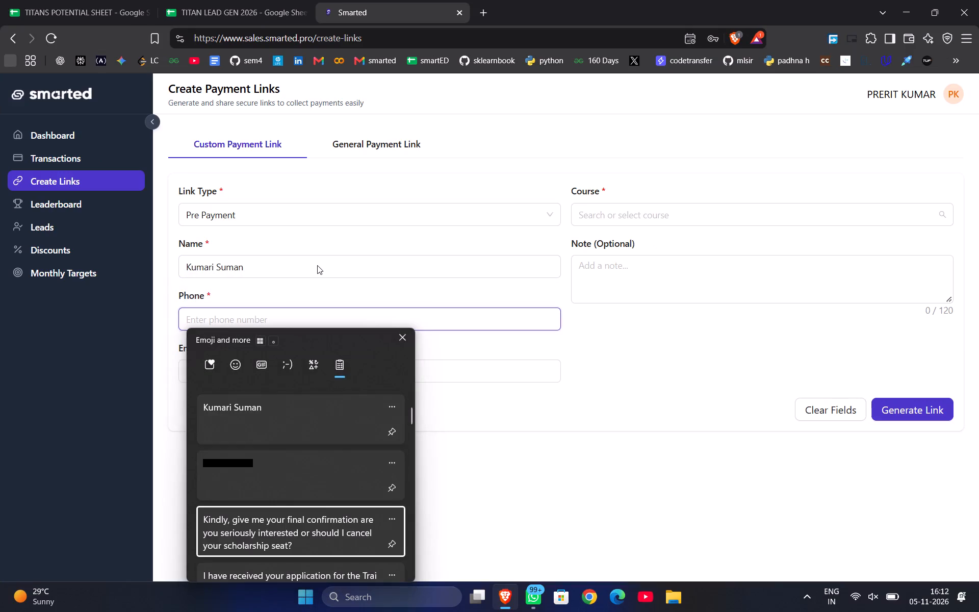
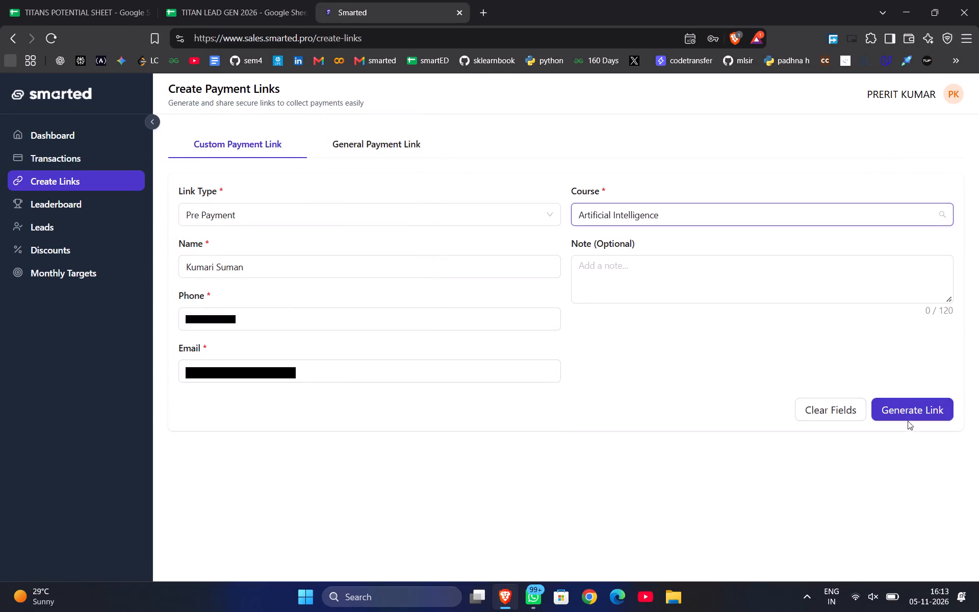
# Generate the custom pre-payment link for the lead's Artificial Intelligence course from the completed form.
pyautogui.click(907, 415)
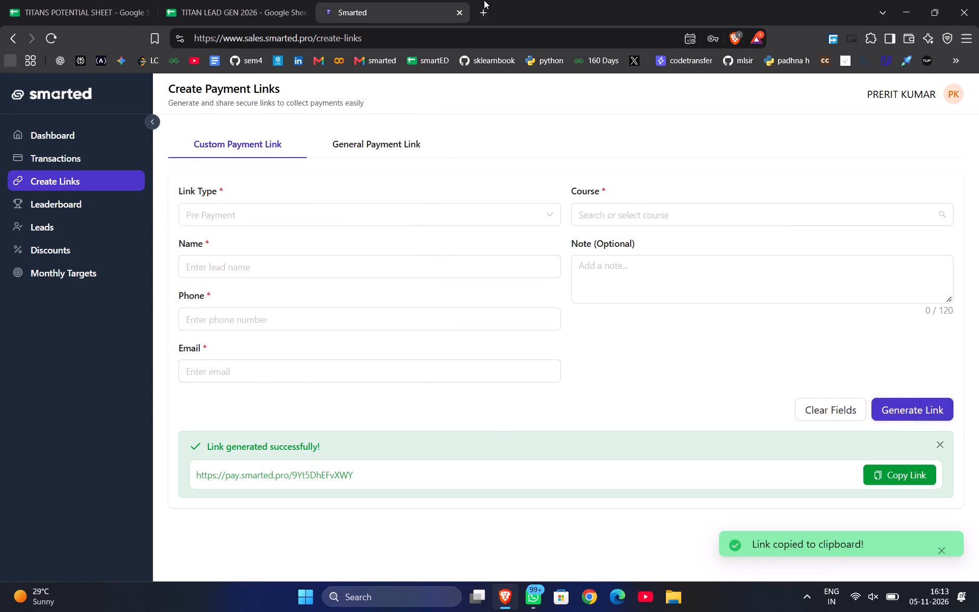
# Open the newly generated Smarted payment link in a new browser tab to check it.
pyautogui.click(485, 9)
pyautogui.hotkey('ctrl', 'v')
pyautogui.press('Return')
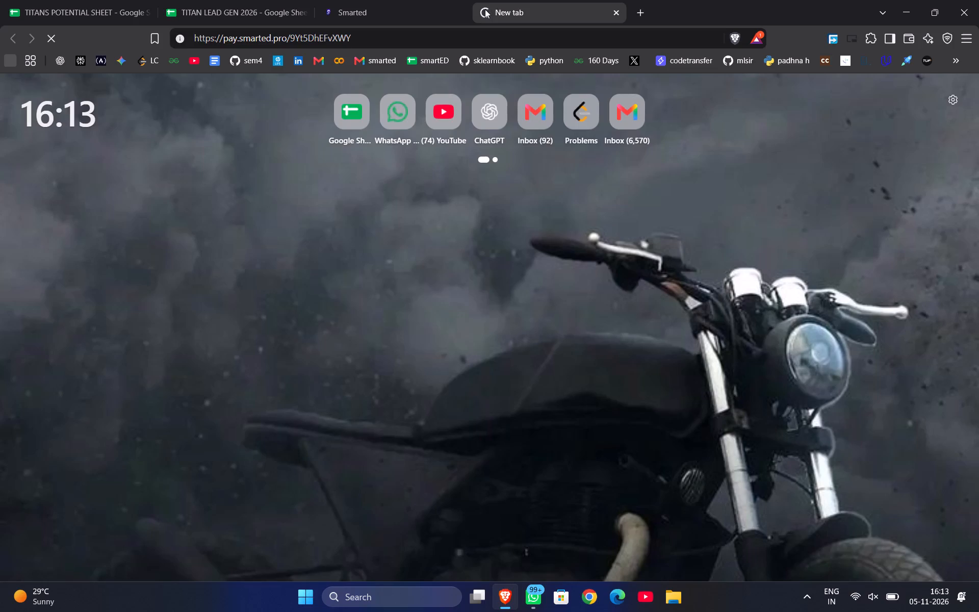
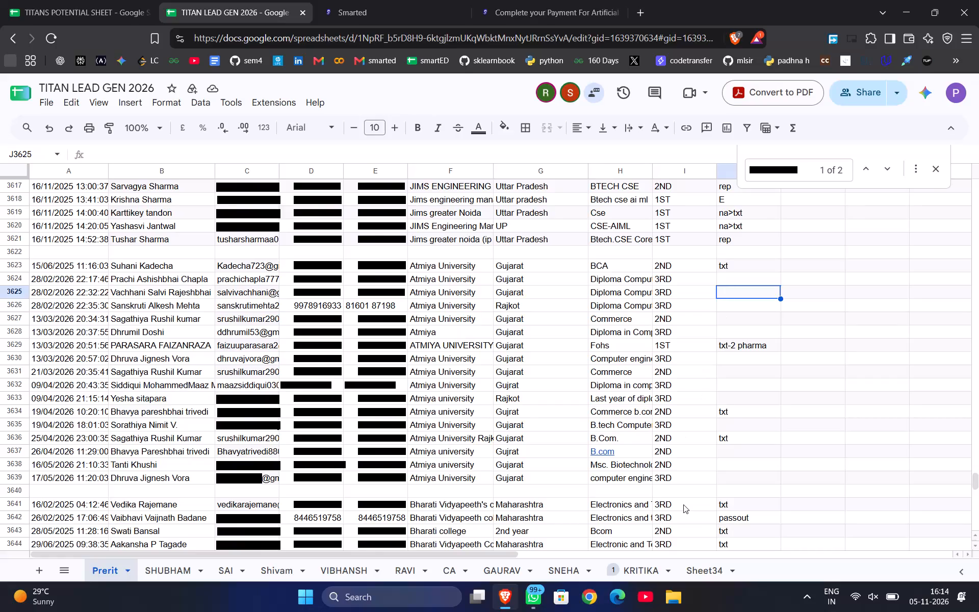
# Search the sheet for the phone number in row 3637 and mark that row's status as rep.
pyautogui.click(742, 463)
pyautogui.hscroll(3, 742, 463)
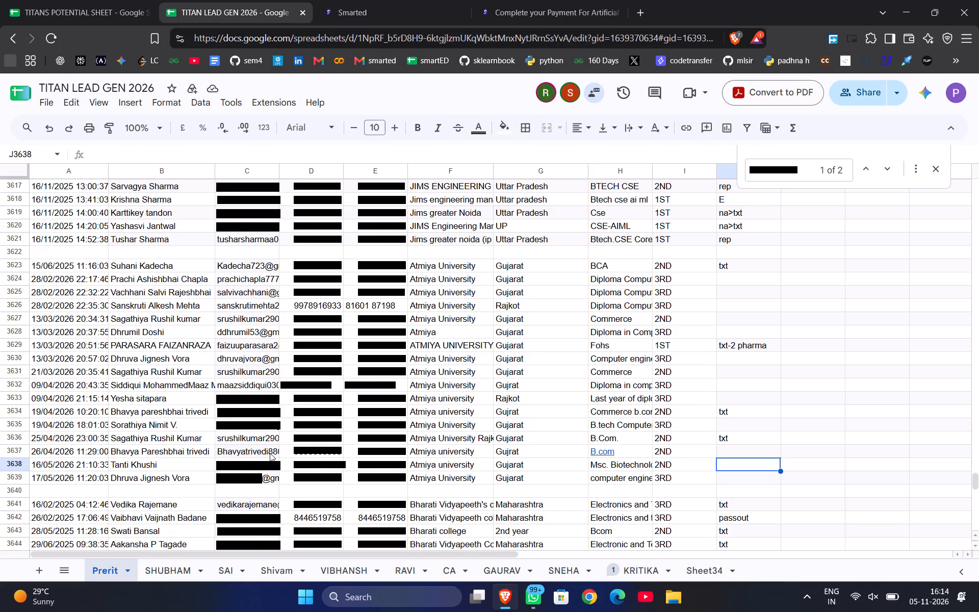
pyautogui.tripleClick(306, 452)
pyautogui.hotkey('ctrl', 'c')
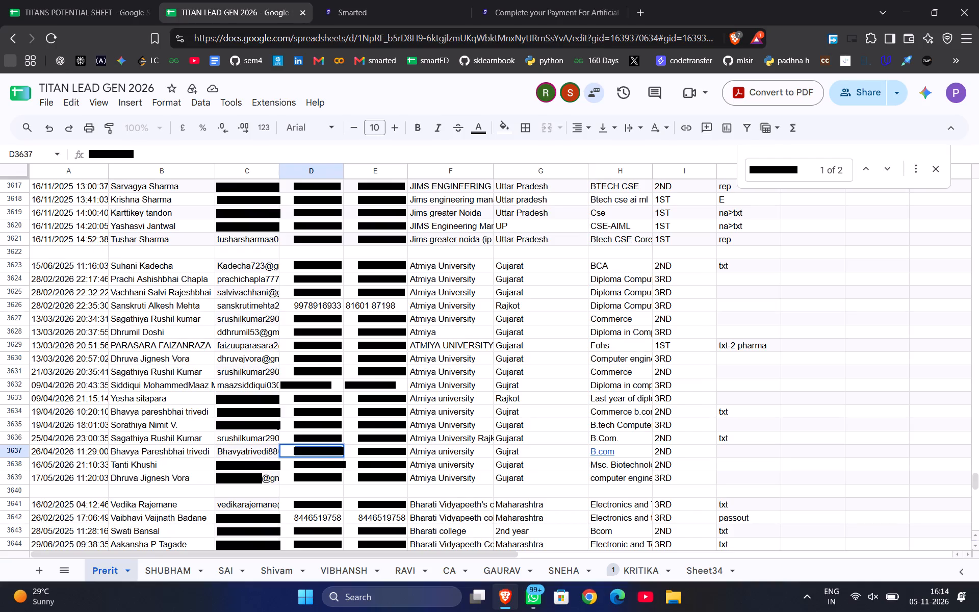
pyautogui.hotkey('ctrl', 'f')
pyautogui.hotkey('ctrl', 'v')
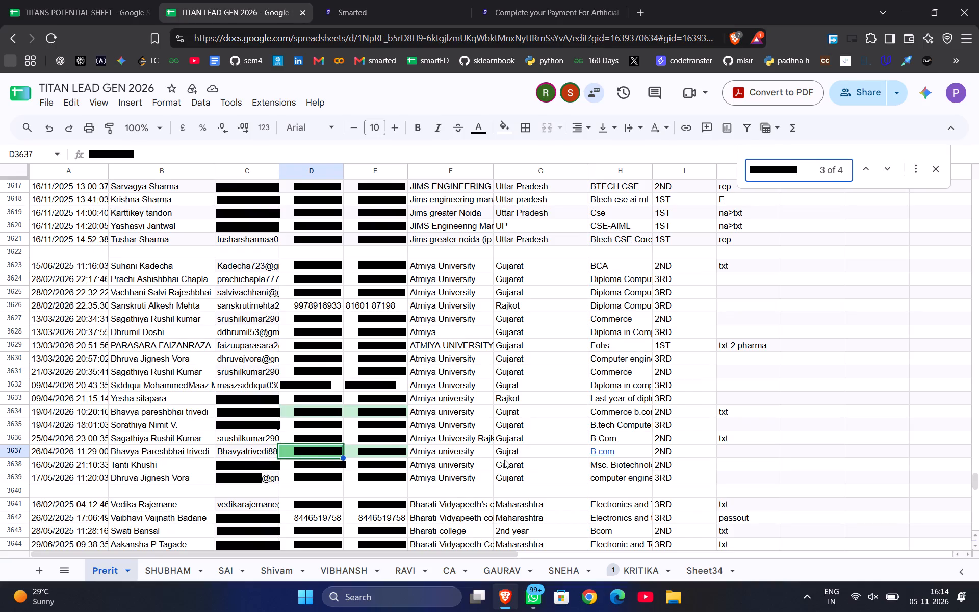
pyautogui.click(742, 410)
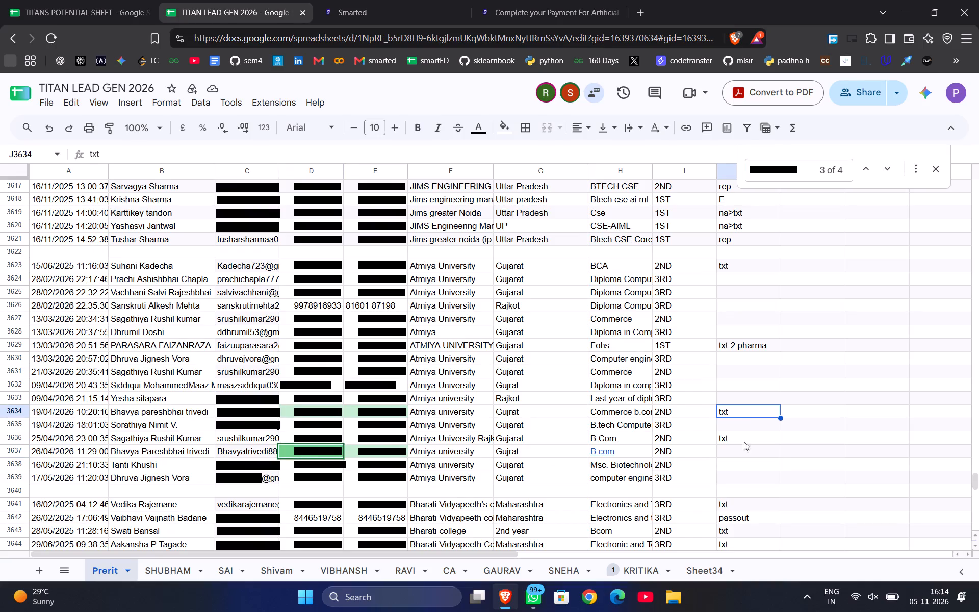
pyautogui.click(744, 453)
pyautogui.write('re')
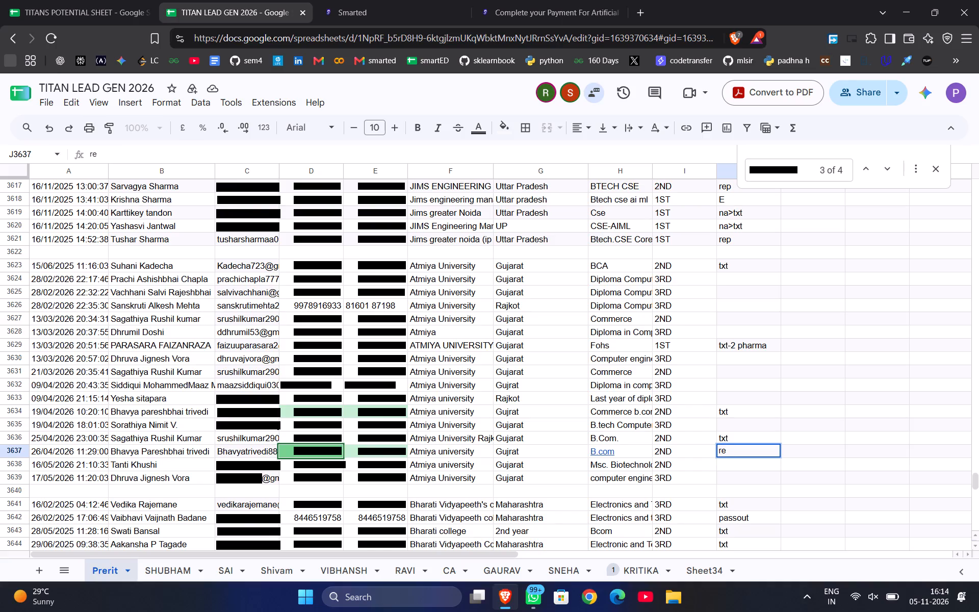
pyautogui.press('p')
pyautogui.press('Down')
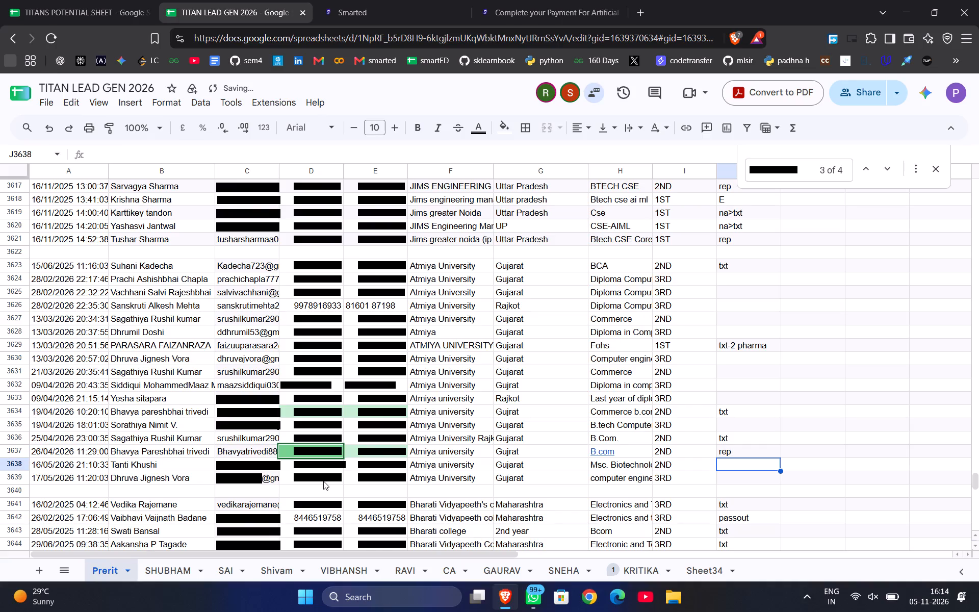
# Search the sheet for the phone number in row 3639 and mark that row's status as rep.
pyautogui.click(323, 481)
pyautogui.hotkey('ctrl', 'c')
pyautogui.hotkey('ctrl', 'f')
pyautogui.hotkey('ctrl', 'v')
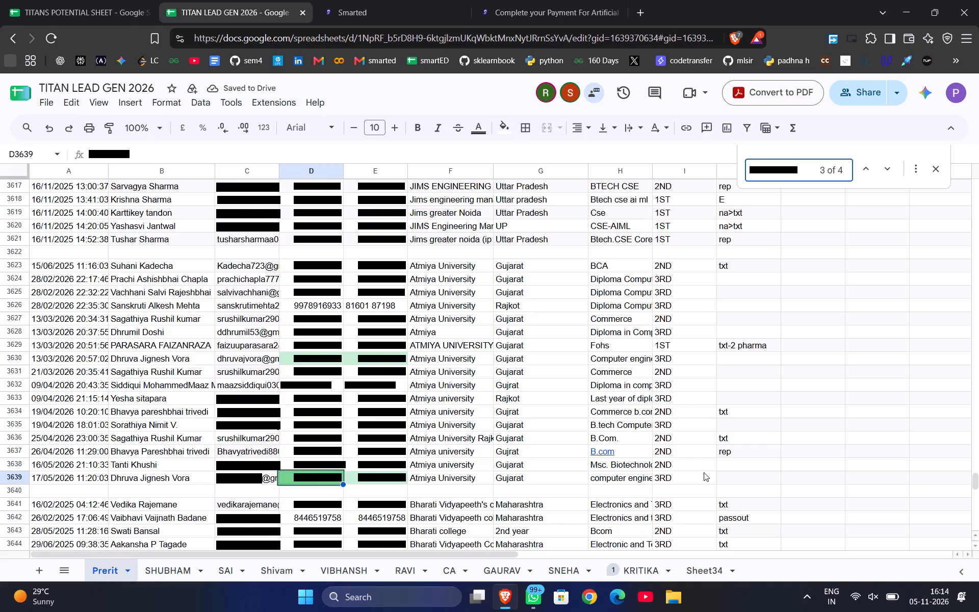
pyautogui.click(727, 481)
pyautogui.write('rep')
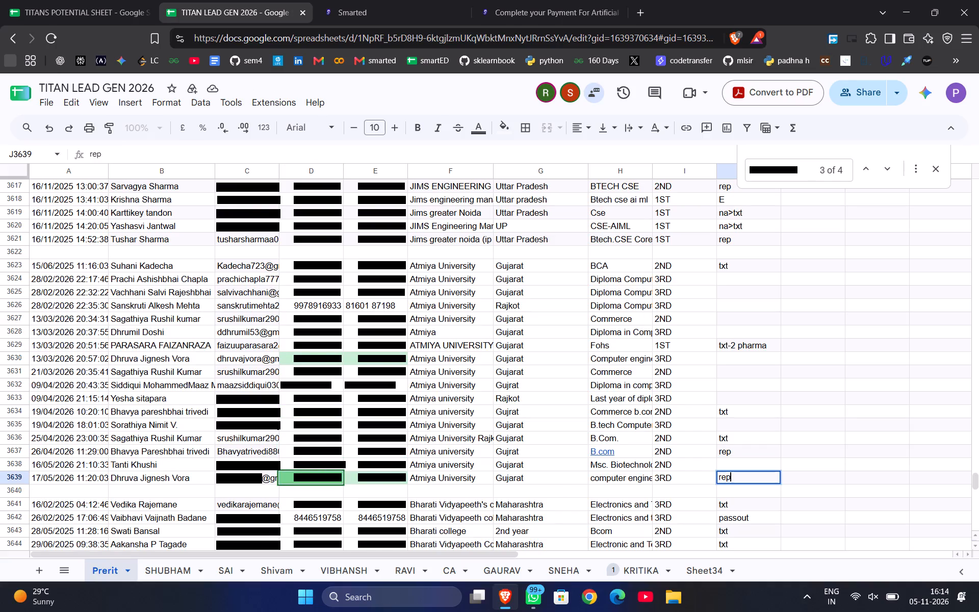
pyautogui.press('Up')
# Search the sheet for the phone number in row 3638 to check for duplicates.
pyautogui.click(331, 462)
pyautogui.hotkey('ctrl', 'c')
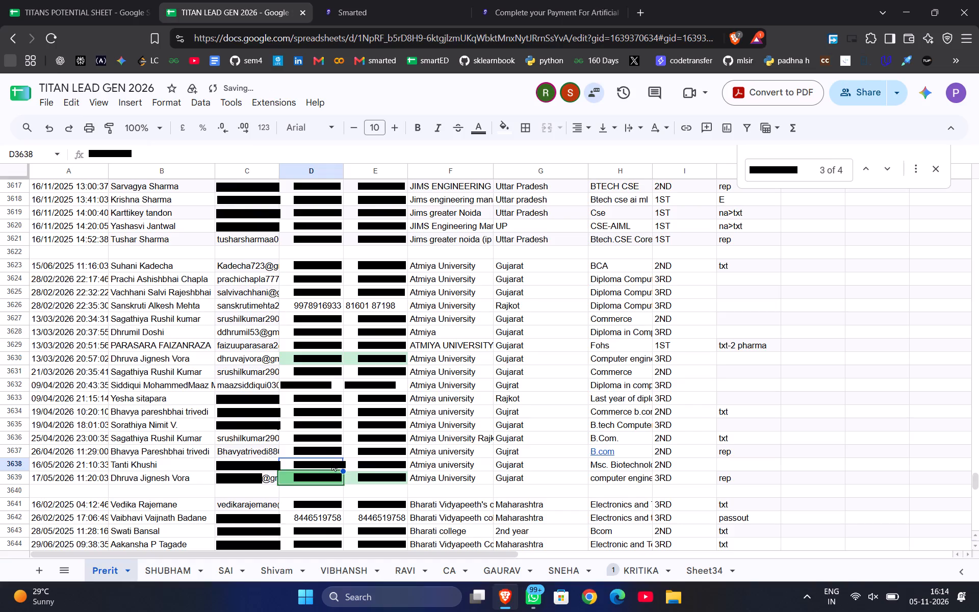
pyautogui.hotkey('ctrl', 'f')
pyautogui.hotkey('ctrl', 'v')
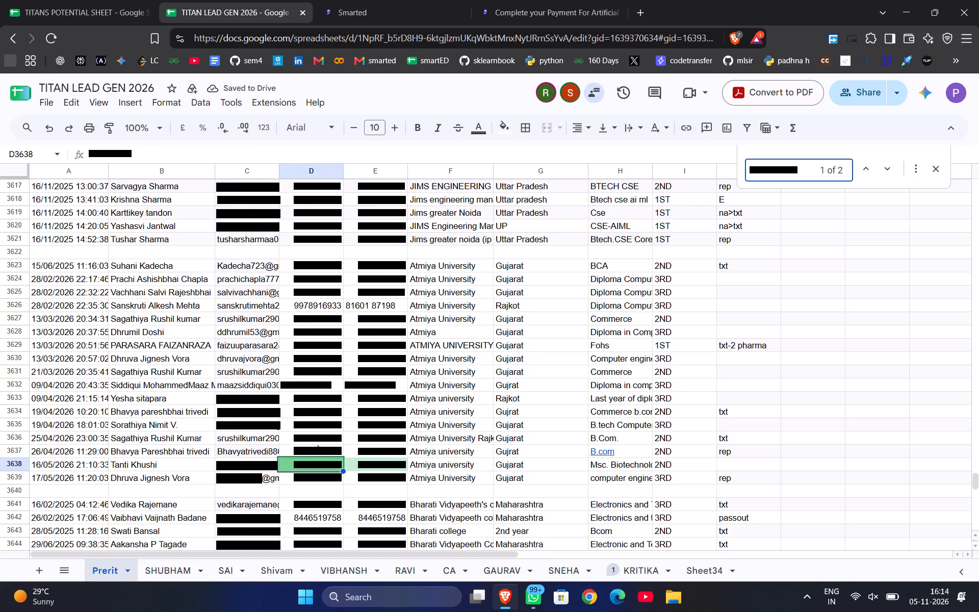
# Search the sheet for the phone number in row 3636 and mark its duplicate entries in rows 3631 and 3627 as rep.
pyautogui.keyDown('ctrl'); pyautogui.click(322, 440); pyautogui.keyUp('ctrl')
pyautogui.hotkey('ctrl', 'c')
pyautogui.hotkey('ctrl', 'f')
pyautogui.hotkey('ctrl', 'v')
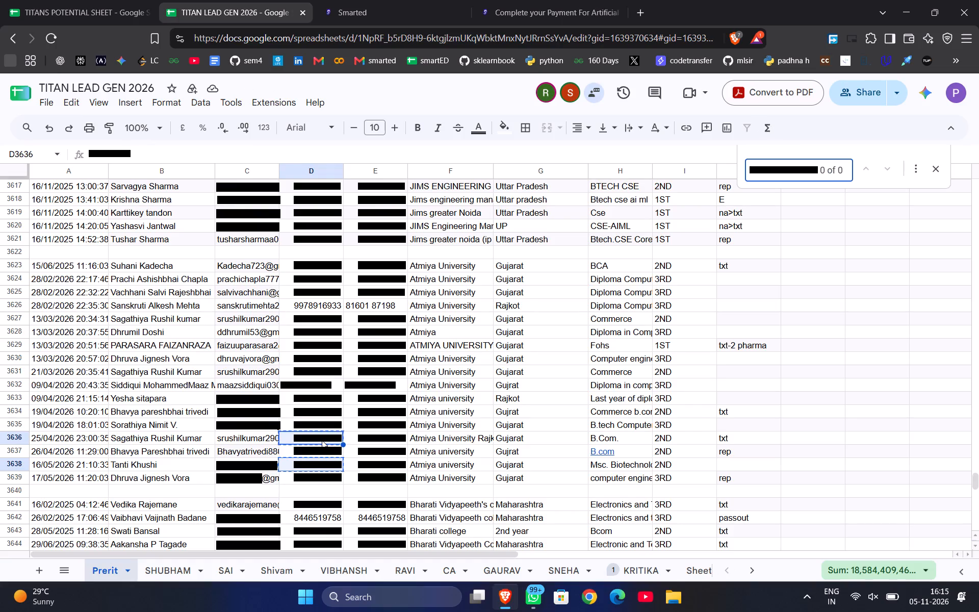
pyautogui.click(322, 440)
pyautogui.hotkey('ctrl', 'c')
pyautogui.hotkey('ctrl', 'f')
pyautogui.hotkey('ctrl', 'v')
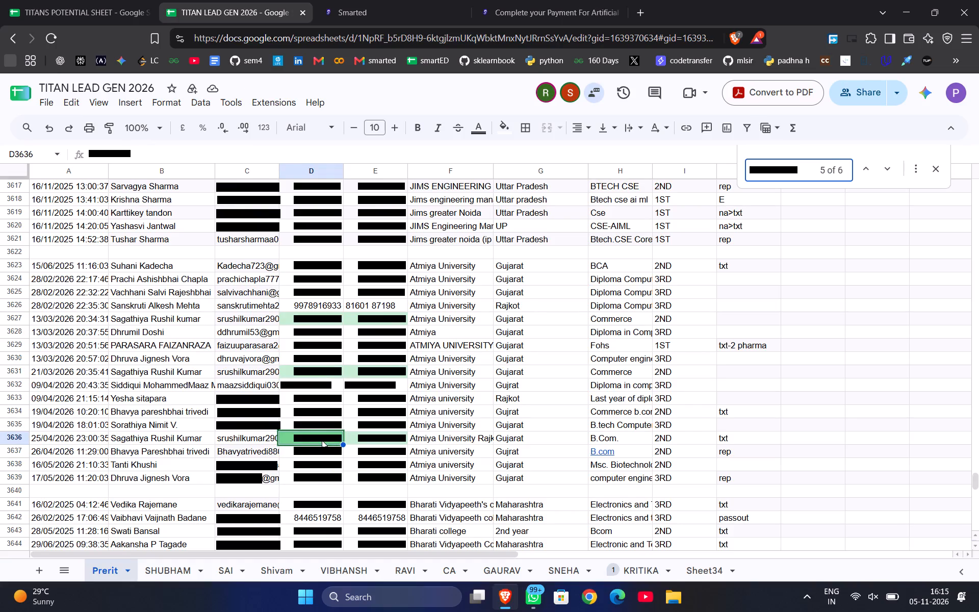
pyautogui.click(733, 438)
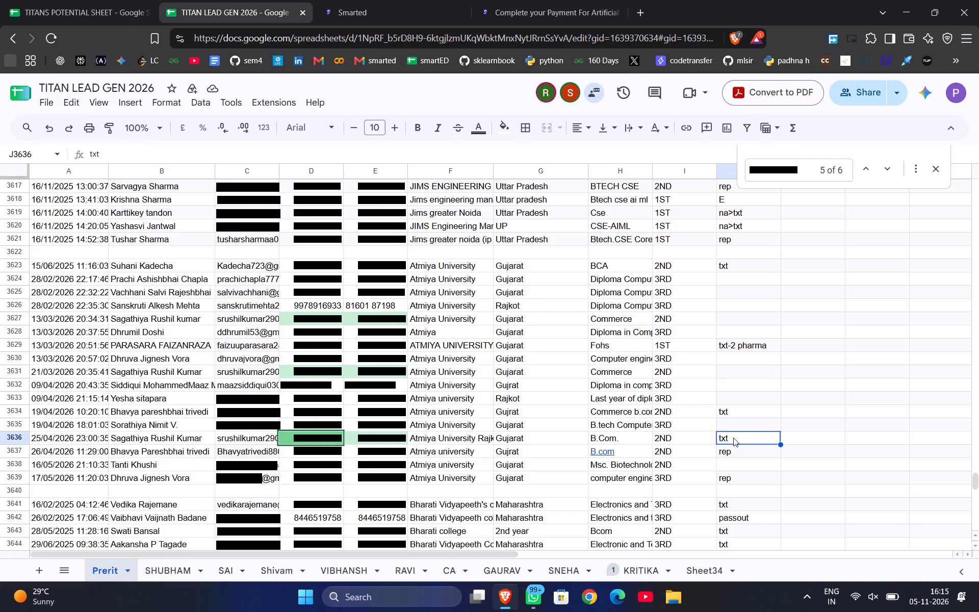
pyautogui.click(742, 374)
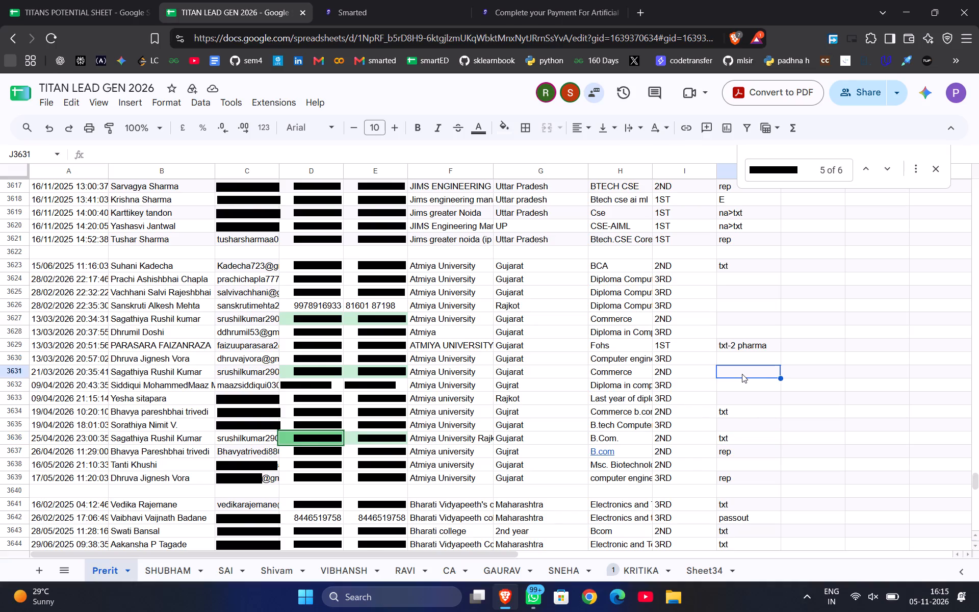
pyautogui.write('rep')
pyautogui.press('Up')
pyautogui.press('Up')
pyautogui.press('Up')
pyautogui.press('Up')
pyautogui.write('re')
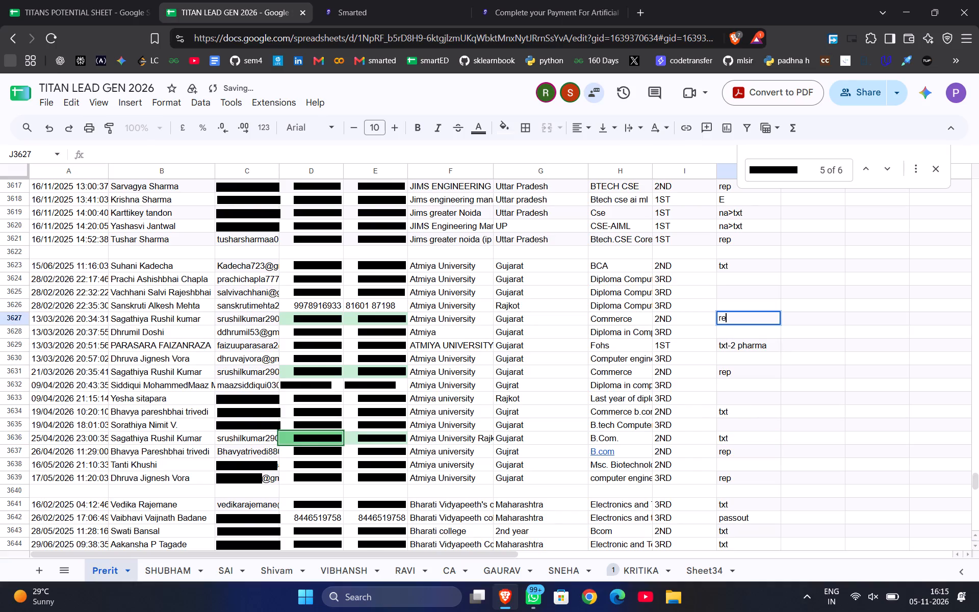
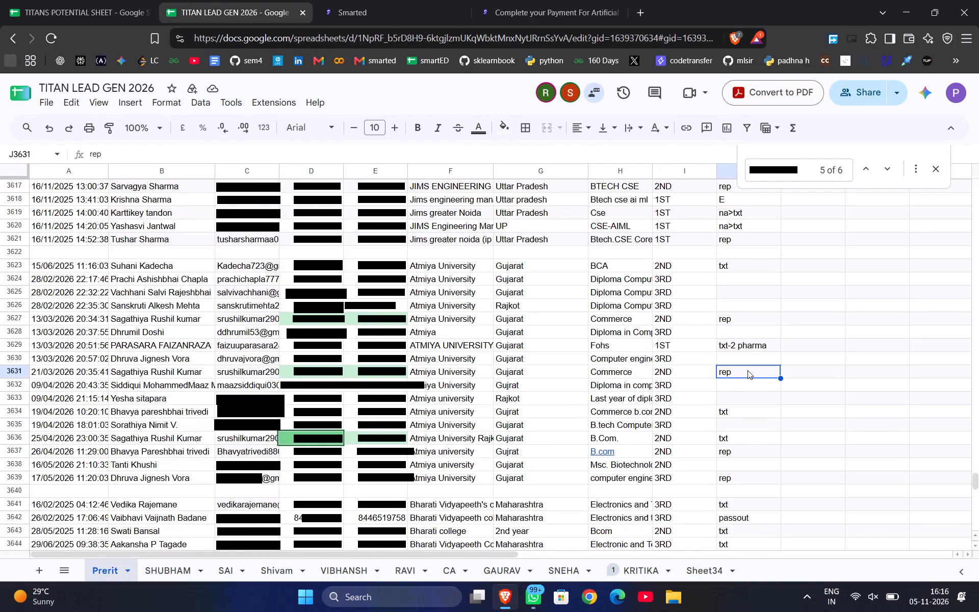
# Search the sheet for the phone numbers in rows 3635 and 3634, one at a time, to check for duplicates.
pyautogui.click(743, 319)
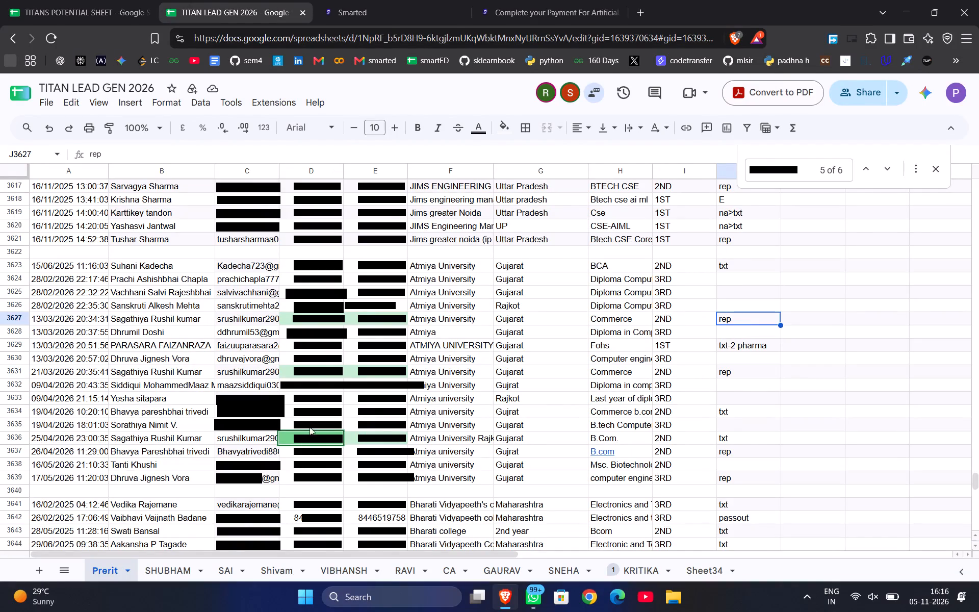
pyautogui.click(310, 425)
pyautogui.hotkey('ctrl', 'c')
pyautogui.hotkey('ctrl', 'f')
pyautogui.hotkey('ctrl', 'v')
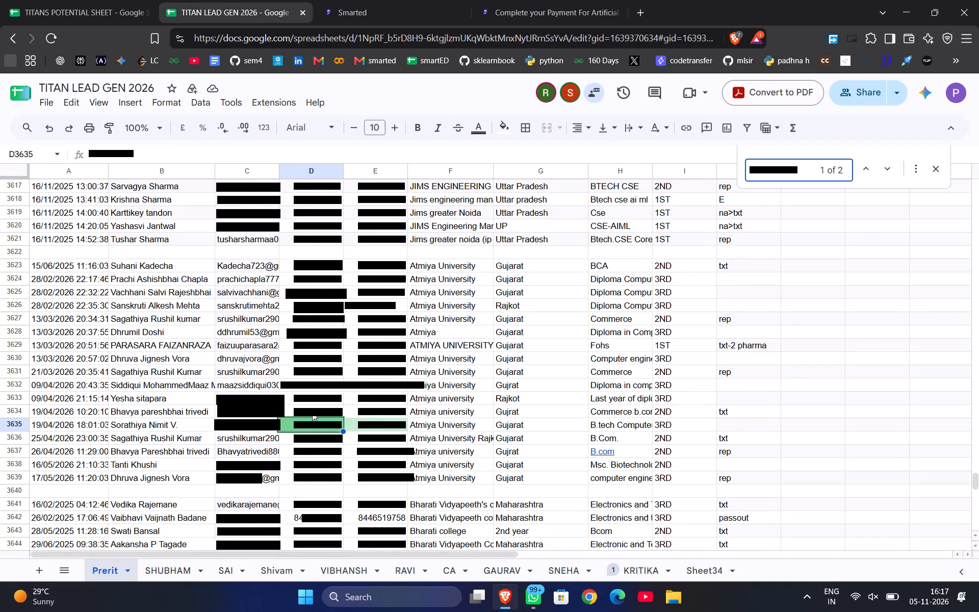
pyautogui.click(312, 412)
pyautogui.hotkey('ctrl', 'c')
pyautogui.hotkey('ctrl', 'f')
pyautogui.hotkey('ctrl', 'v')
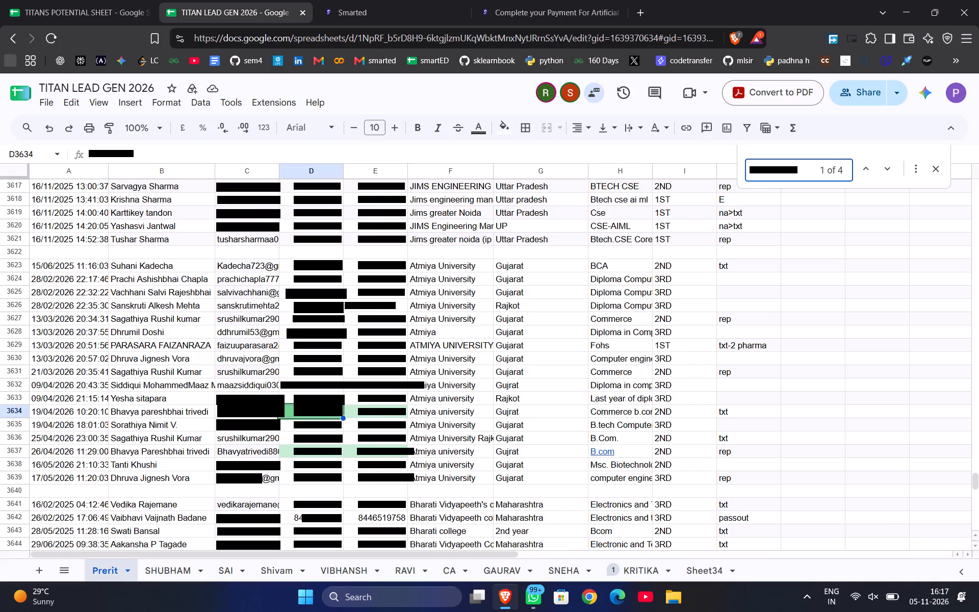
# Search the sheet for the phone numbers in rows 3633 and 3632, one at a time, to check for duplicates.
pyautogui.click(331, 400)
pyautogui.hotkey('ctrl', 'c')
pyautogui.hotkey('ctrl', 'f')
pyautogui.hotkey('ctrl', 'v')
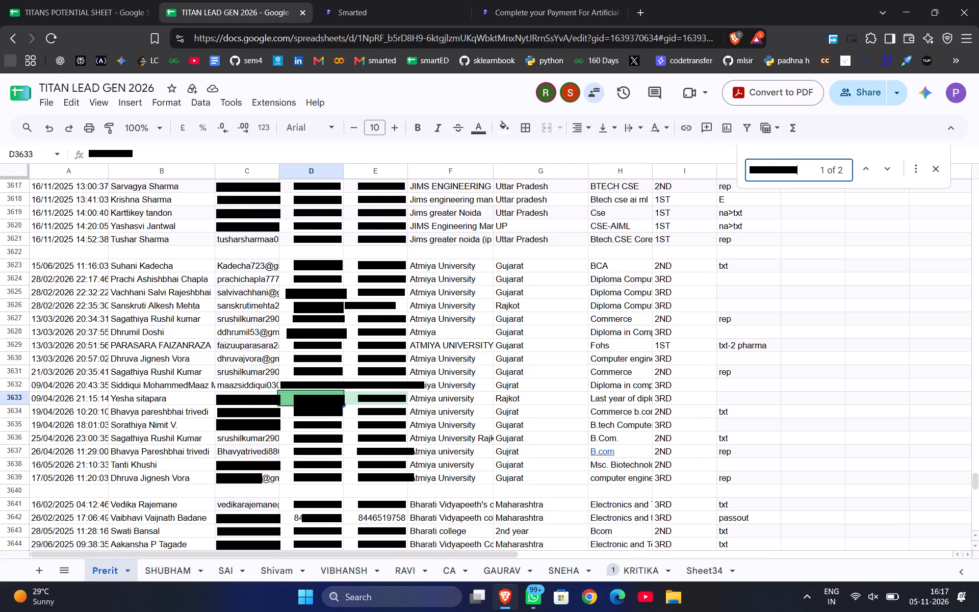
pyautogui.click(325, 383)
pyautogui.hotkey('ctrl', 'c')
pyautogui.hotkey('ctrl', 'f')
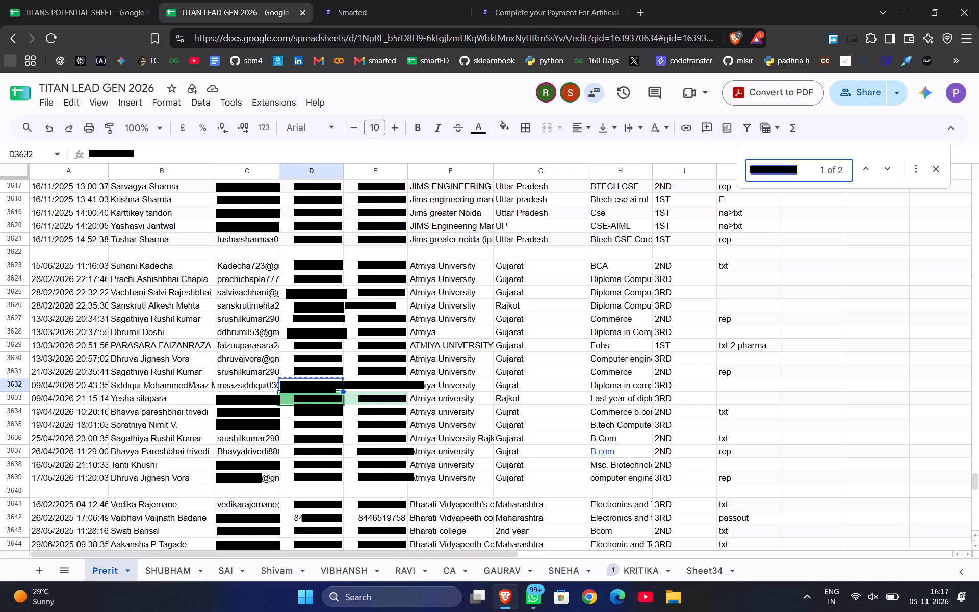
pyautogui.hotkey('ctrl', 'v')
# Search the sheet for the phone numbers in rows 3631 and 3630, one at a time, to check for duplicates.
pyautogui.click(325, 371)
pyautogui.hotkey('ctrl', 'c')
pyautogui.hotkey('ctrl', 'f')
pyautogui.hotkey('ctrl', 'v')
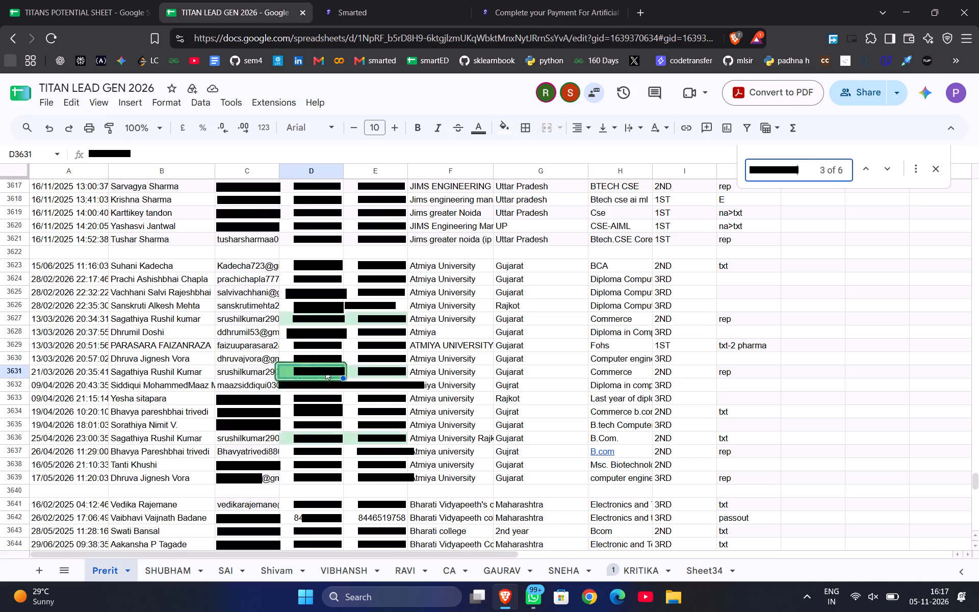
pyautogui.click(316, 356)
pyautogui.hotkey('ctrl', 'c')
pyautogui.hotkey('ctrl', 'f')
pyautogui.hotkey('ctrl', 'v')
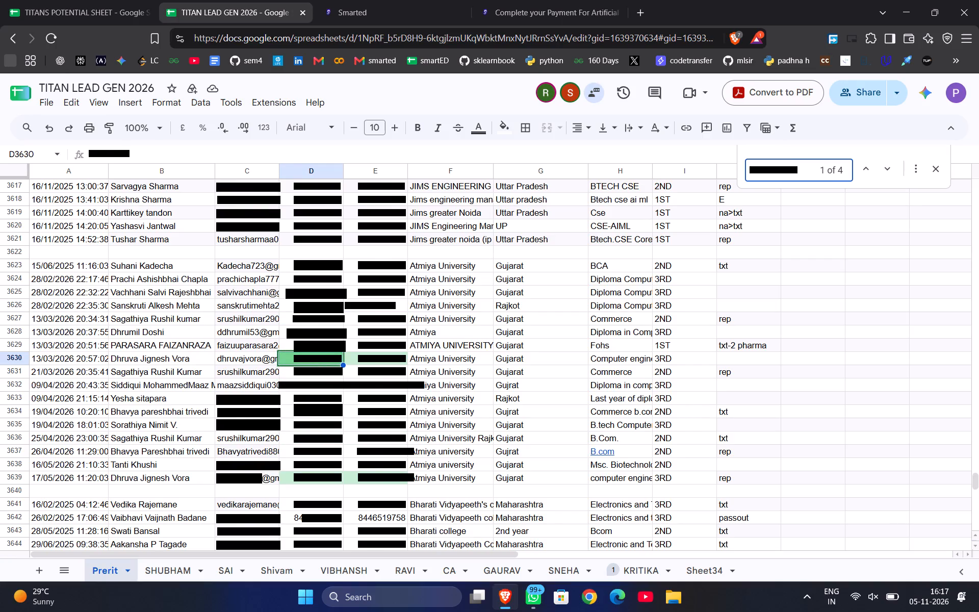
# Search the sheet for the phone numbers in rows 3629 and 3628, one at a time, to check for duplicates.
pyautogui.click(315, 342)
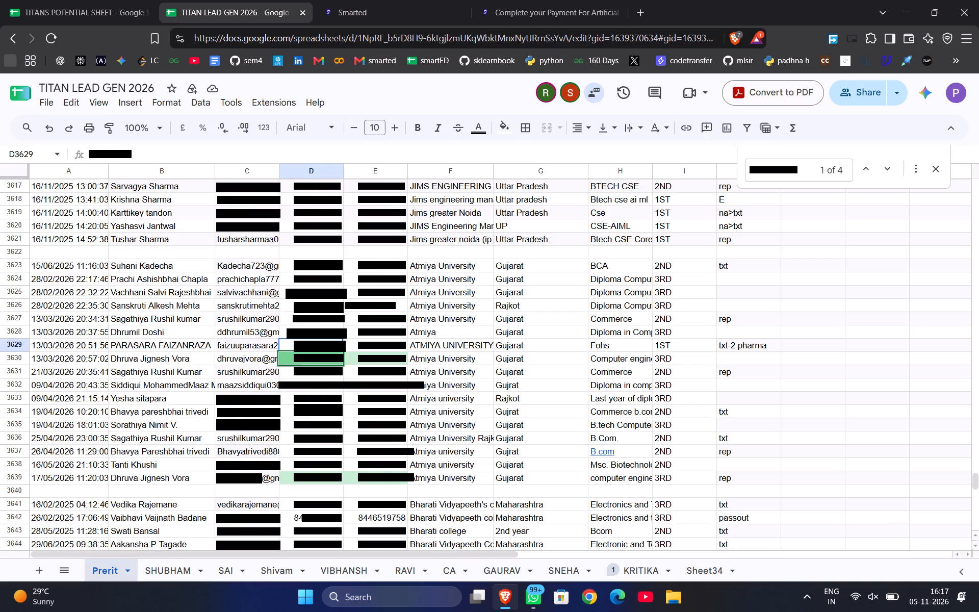
pyautogui.hotkey('ctrl', 'c')
pyautogui.hotkey('ctrl', 'f')
pyautogui.hotkey('ctrl', 'v')
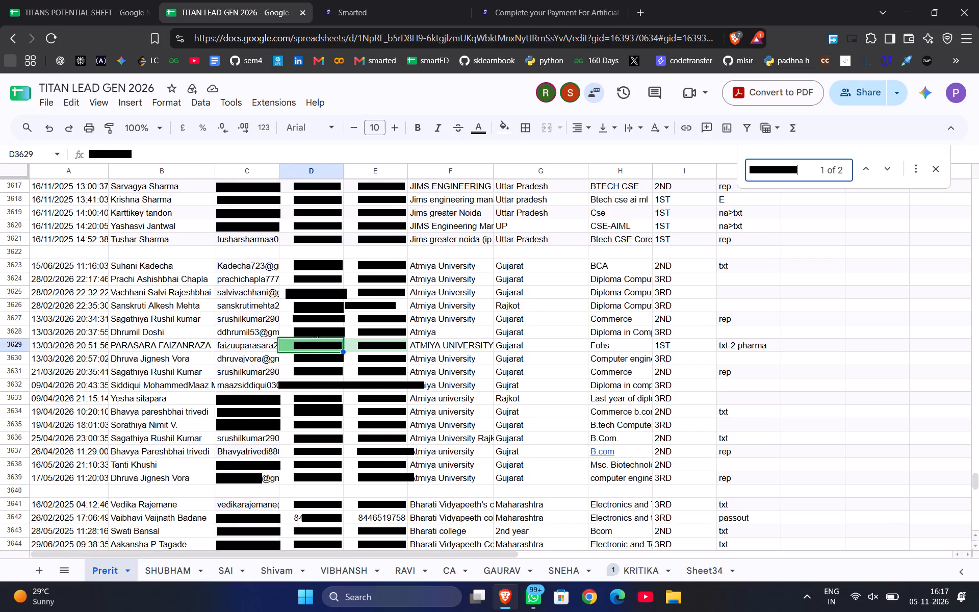
pyautogui.click(314, 328)
pyautogui.hotkey('ctrl', 'c')
pyautogui.hotkey('ctrl', 'f')
pyautogui.hotkey('ctrl', 'v')
# Search the sheet for the phone number in row 3627 to check for duplicates.
pyautogui.keyDown('ctrl'); pyautogui.click(316, 317); pyautogui.keyUp('ctrl')
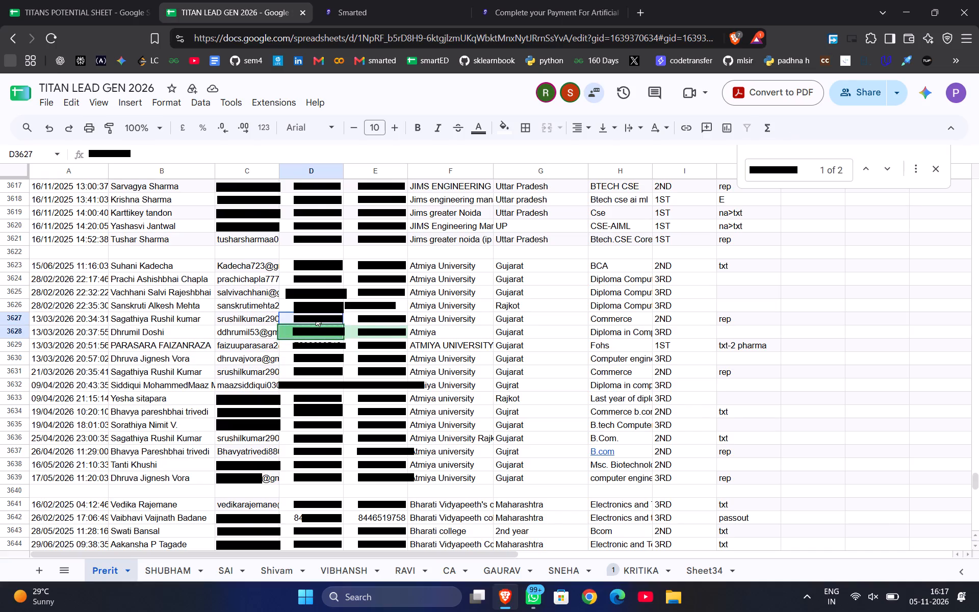
pyautogui.hotkey('ctrl', 'c')
pyautogui.hotkey('ctrl', 'f')
pyautogui.hotkey('ctrl', 'v')
pyautogui.click(316, 317)
pyautogui.hotkey('ctrl', 'c')
pyautogui.hotkey('ctrl', 'f')
pyautogui.hotkey('ctrl', 'v')
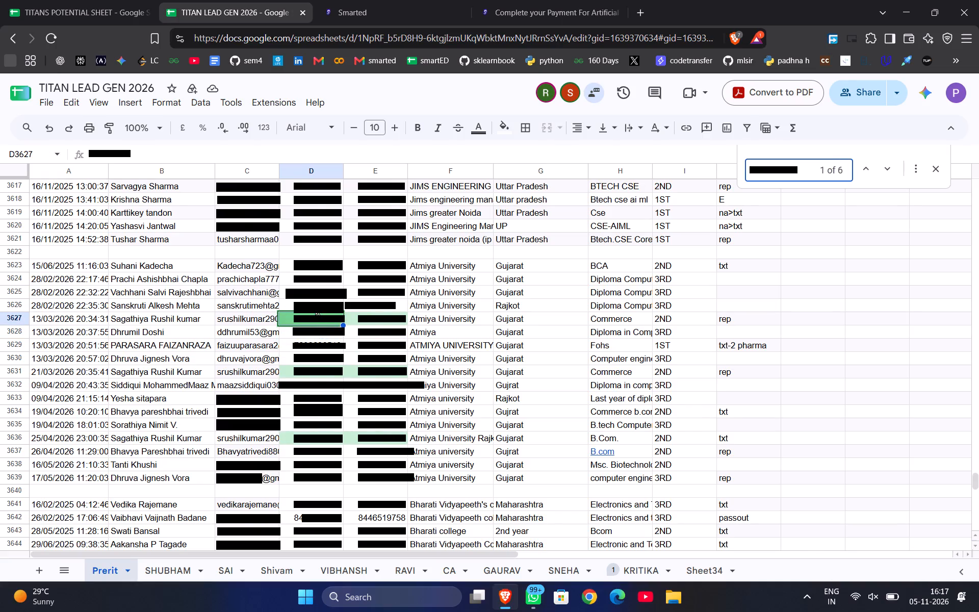
# Search the sheet for the phone numbers in rows 3626 and 3625, one at a time, to check for duplicates.
pyautogui.click(315, 307)
pyautogui.hotkey('ctrl', 'c')
pyautogui.hotkey('ctrl', 'f')
pyautogui.hotkey('ctrl', 'v')
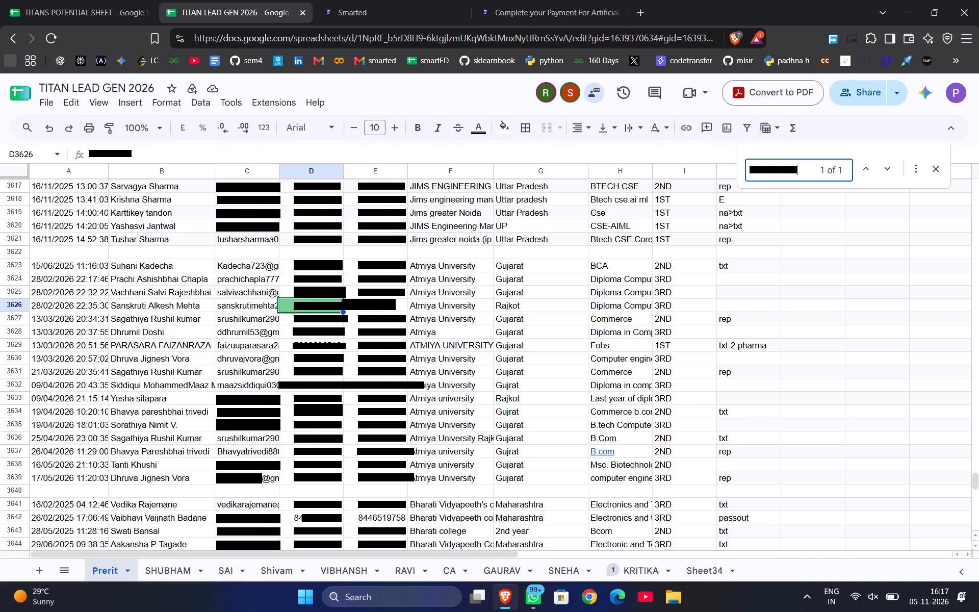
pyautogui.click(314, 288)
pyautogui.hotkey('ctrl', 'c')
pyautogui.hotkey('ctrl', 'f')
pyautogui.hotkey('ctrl', 'v')
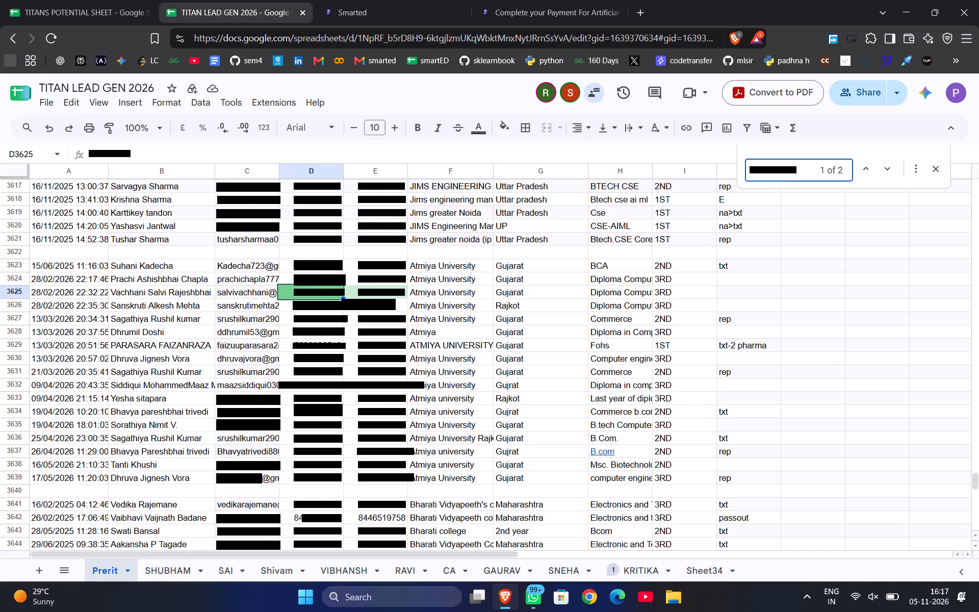
# Search the sheet for the phone numbers in rows 3624 and 3623, one at a time, to check for duplicates.
pyautogui.click(315, 275)
pyautogui.hotkey('ctrl', 'c')
pyautogui.hotkey('ctrl', 'f')
pyautogui.hotkey('ctrl', 'v')
pyautogui.keyDown('ctrl'); pyautogui.click(315, 268); pyautogui.keyUp('ctrl')
pyautogui.hotkey('ctrl', 'c')
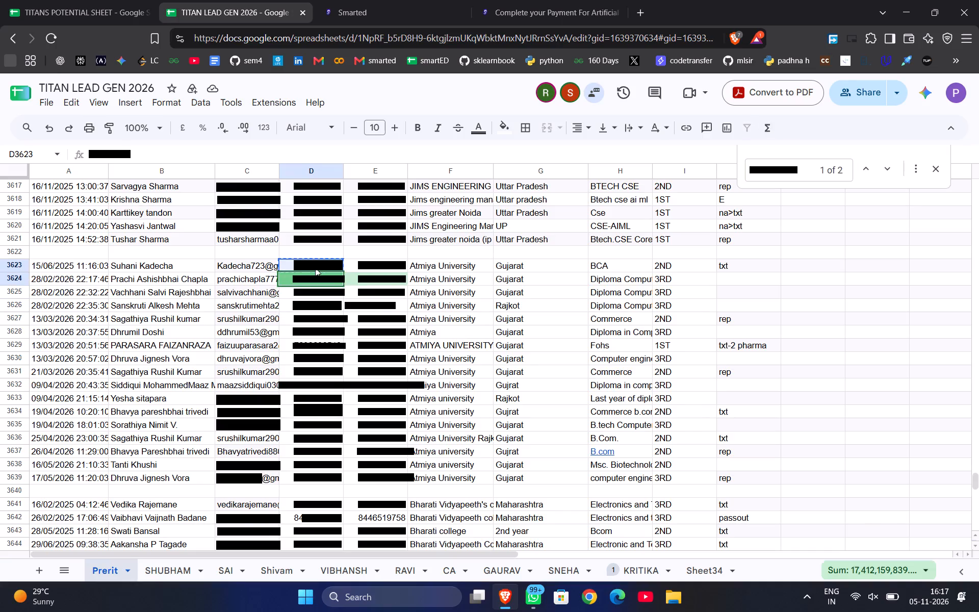
pyautogui.hotkey('ctrl', 'f')
pyautogui.hotkey('ctrl', 'v')
pyautogui.click(317, 262)
pyautogui.hotkey('ctrl', 'c')
pyautogui.hotkey('ctrl', 'f')
pyautogui.hotkey('ctrl', 'v')
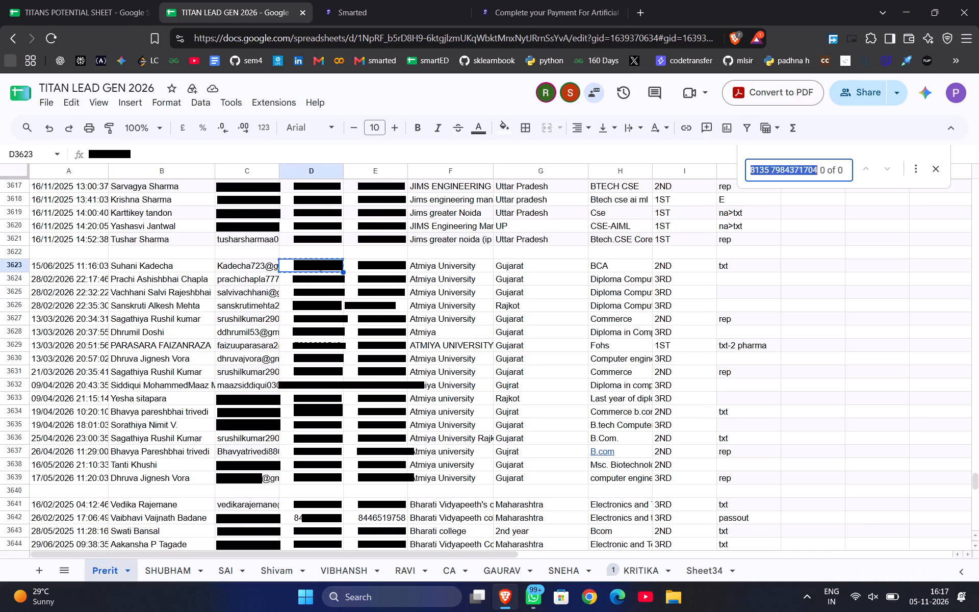
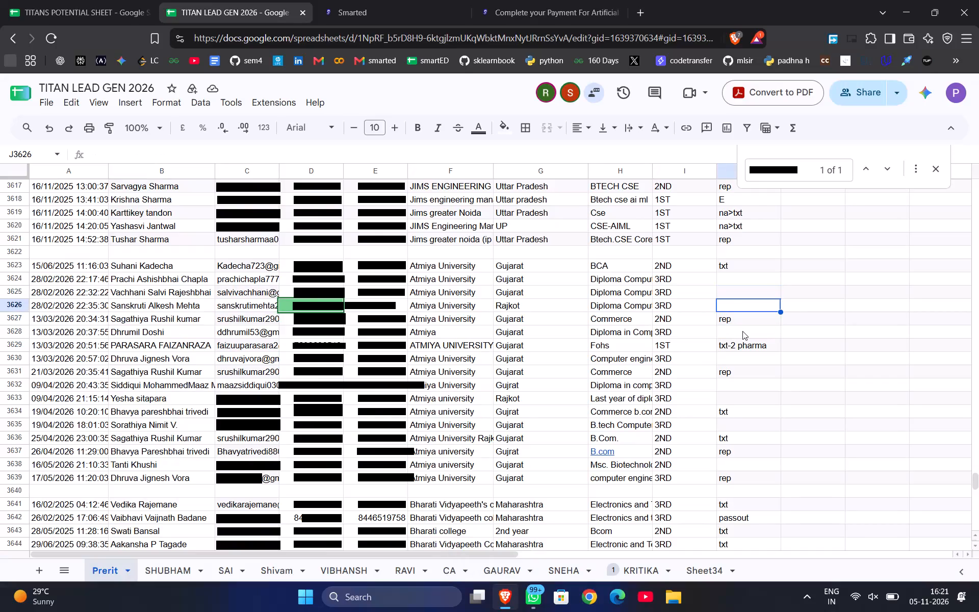
# Enter the status txt in column J for the leads in rows 3624, 3625 and 3626.
pyautogui.press('t')
pyautogui.press('Up')
pyautogui.press('Up')
pyautogui.press('t')
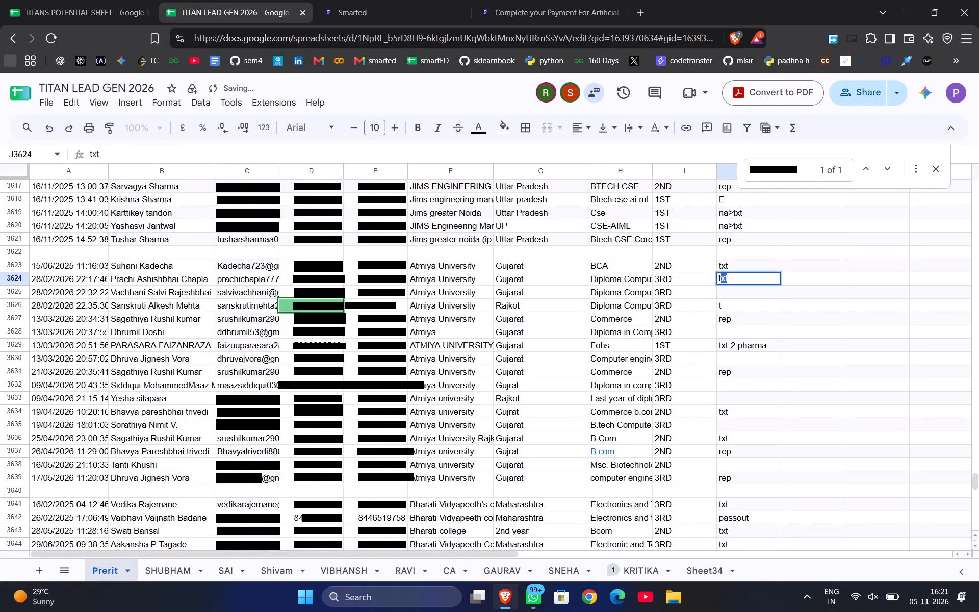
pyautogui.press('Return')
pyautogui.press('t')
pyautogui.press('Return')
pyautogui.press('Up')
pyautogui.press('Return')
pyautogui.press('t')
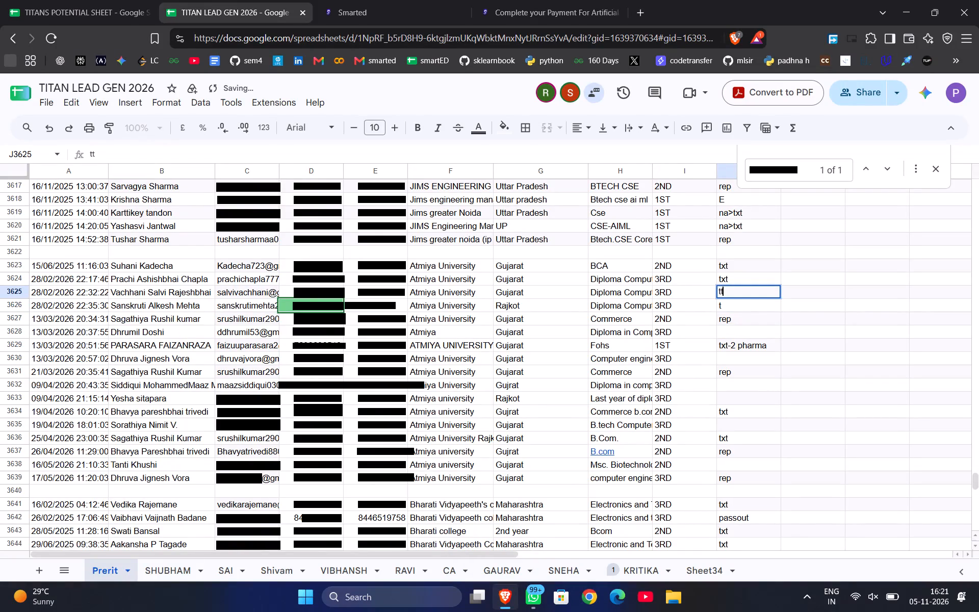
pyautogui.press('BackSpace')
pyautogui.write('xt')
pyautogui.press('Up')
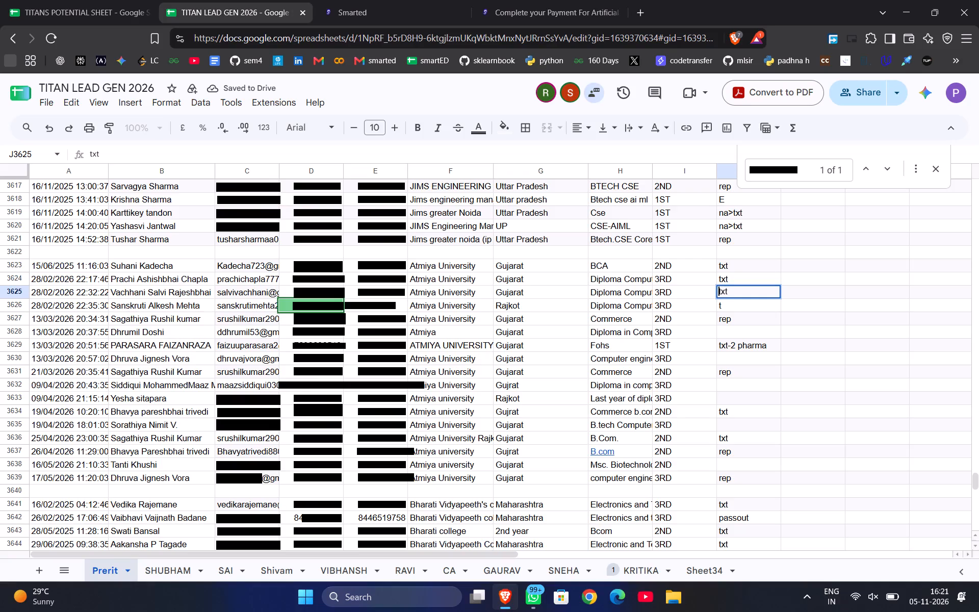
pyautogui.press('Return')
pyautogui.write('tx')
pyautogui.press('Return')
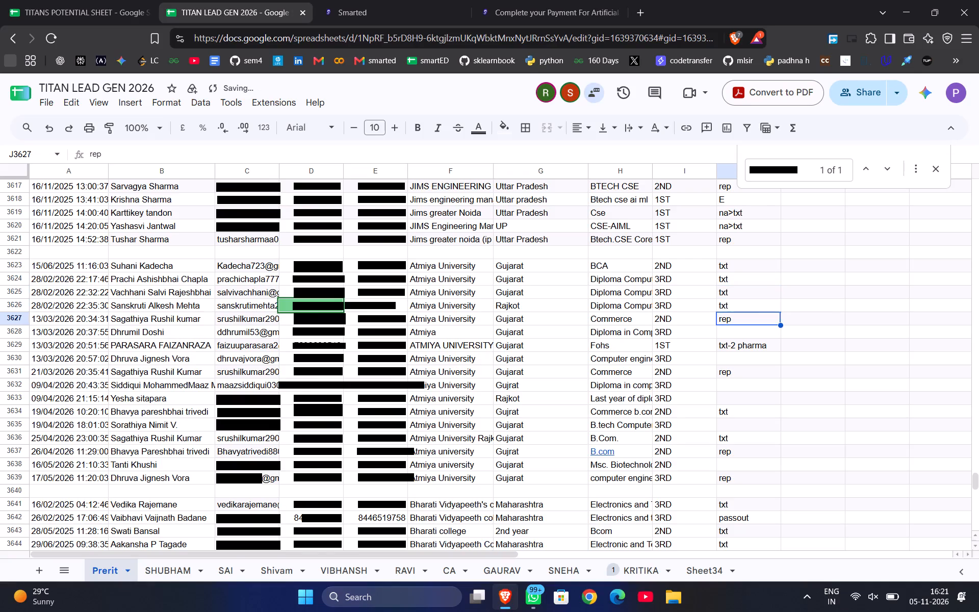
pyautogui.press('Up')
pyautogui.press('Down')
pyautogui.press('Down')
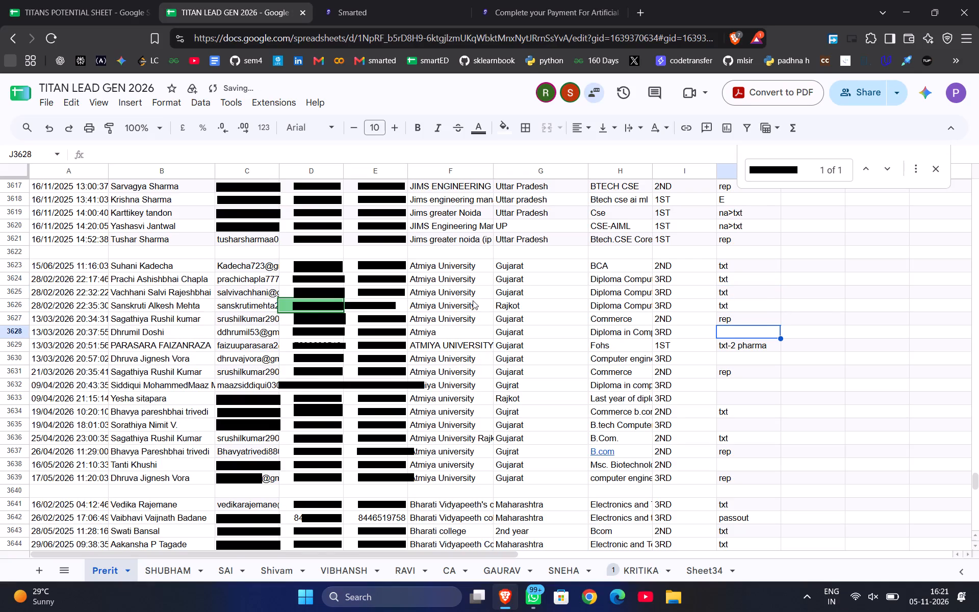
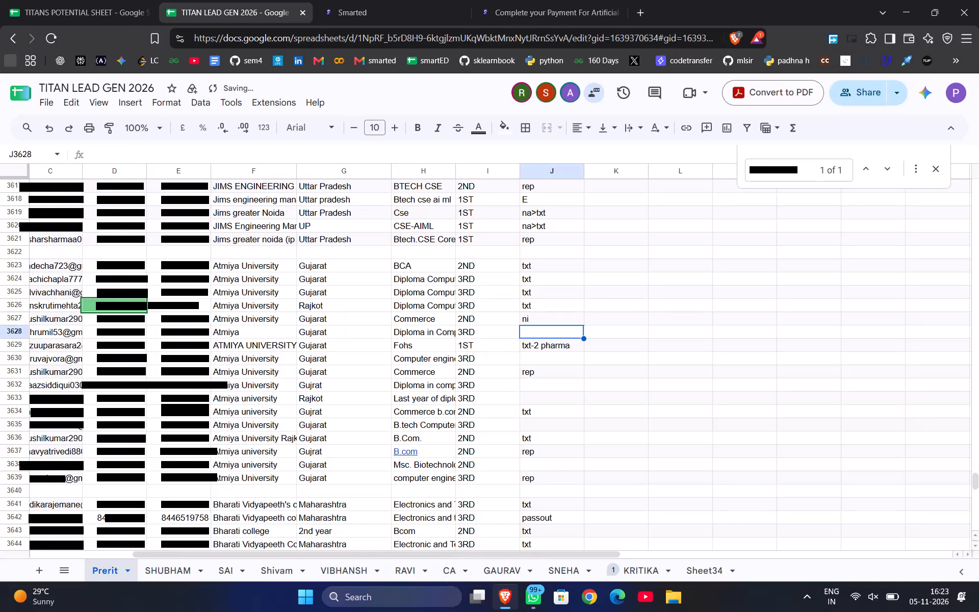
# Select the contact number in column D for the Atmiya lead in row 3628.
pyautogui.hscroll(2, 407, 314)
pyautogui.click(323, 331)
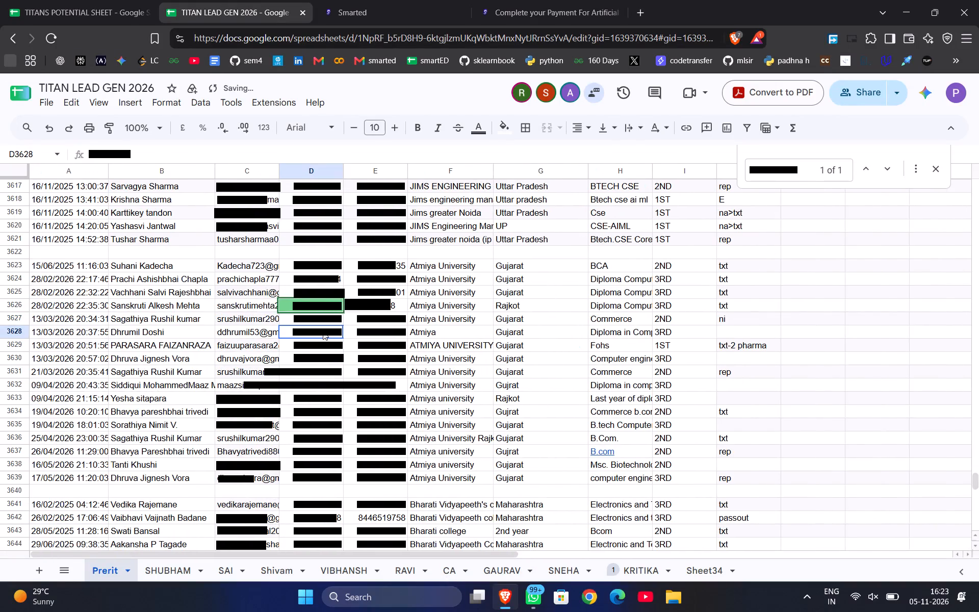